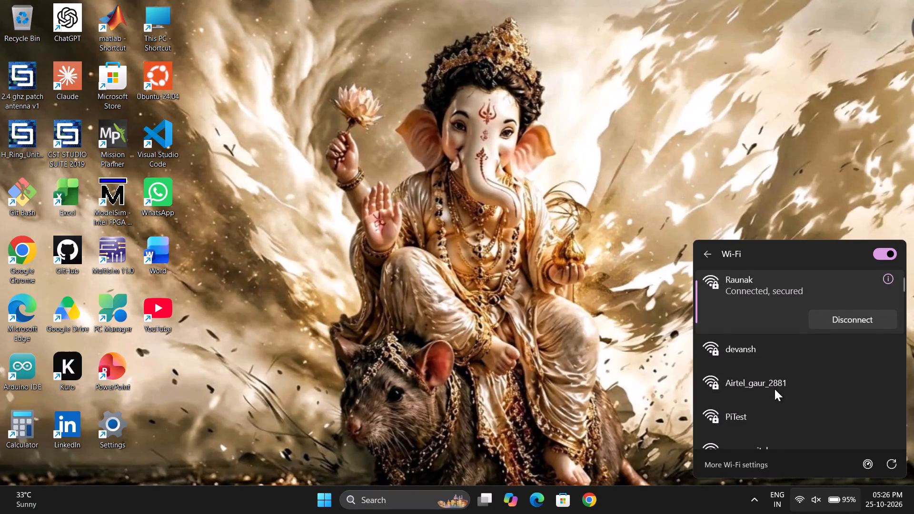
Dismiss the Wi-Fi network list and launch Mission Planner from the desktop.
click(655, 372)
double_click(124, 134)
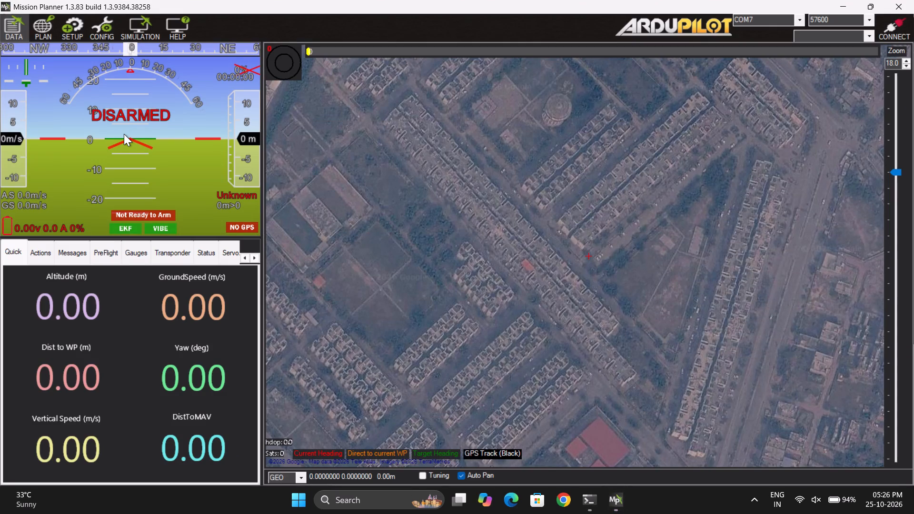
Connect to the quadrotor's autopilot over COM7 at 57600 baud.
click(903, 25)
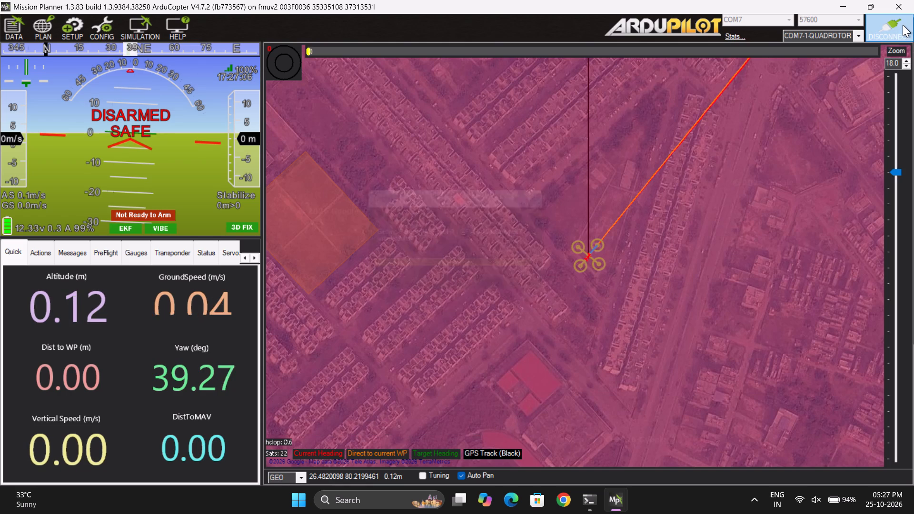
Set the battery capacity to 3500 mAh in the optional hardware's Battery Monitor settings.
click(71, 27)
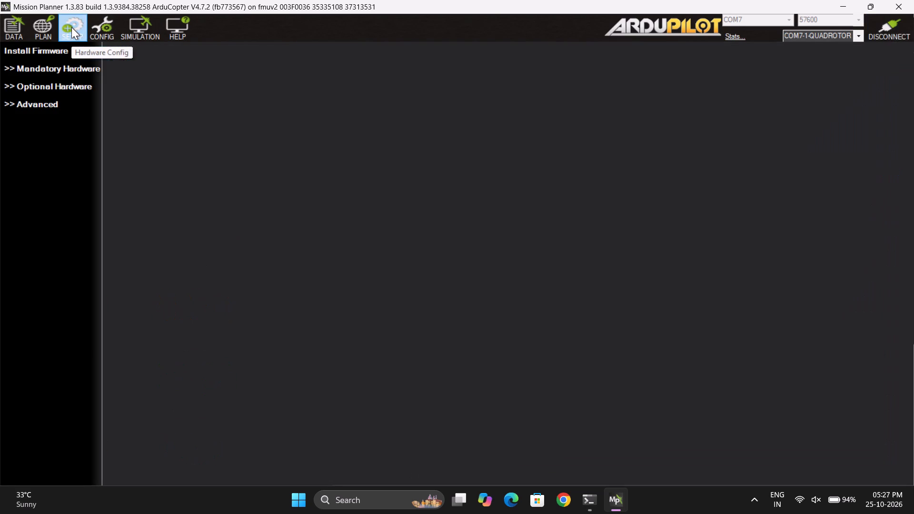
click(54, 75)
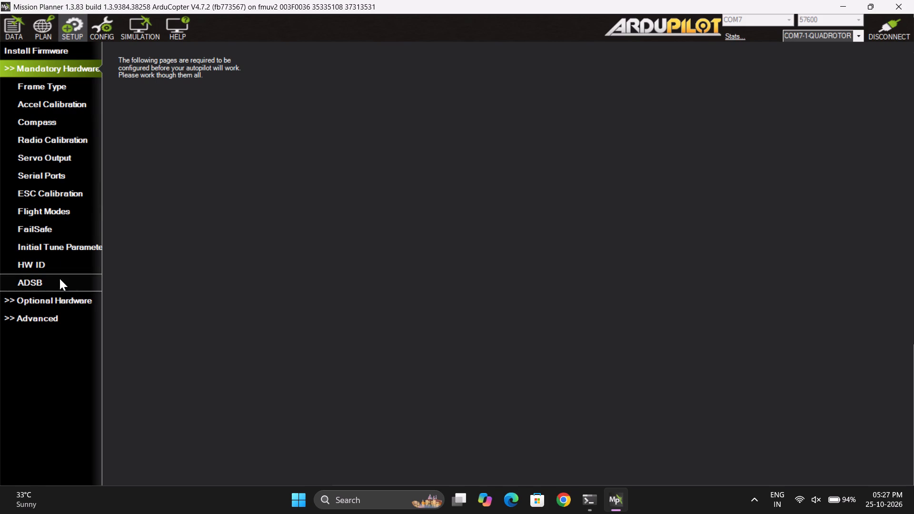
click(53, 301)
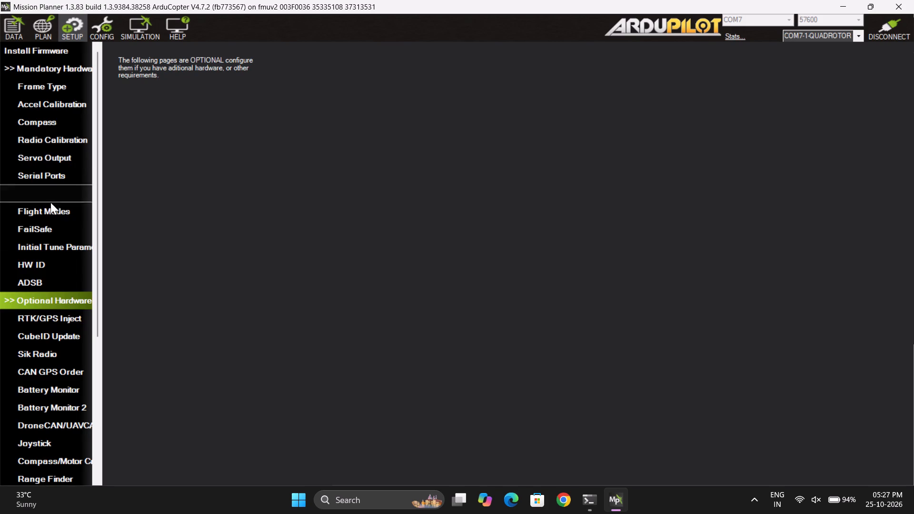
click(51, 395)
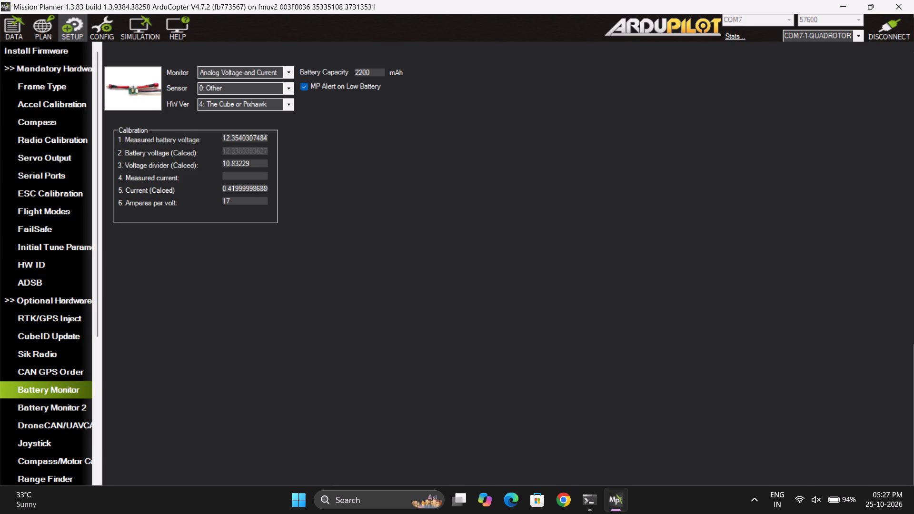
click(369, 74)
key(BackSpace)
key(BackSpace)
key(BackSpace)
key(BackSpace)
key(BackSpace)
key(BackSpace)
key(BackSpace)
key(BackSpace)
key(BackSpace)
key(BackSpace)
key(BackSpace)
key(BackSpace)
key(BackSpace)
key(BackSpace)
text(3500)
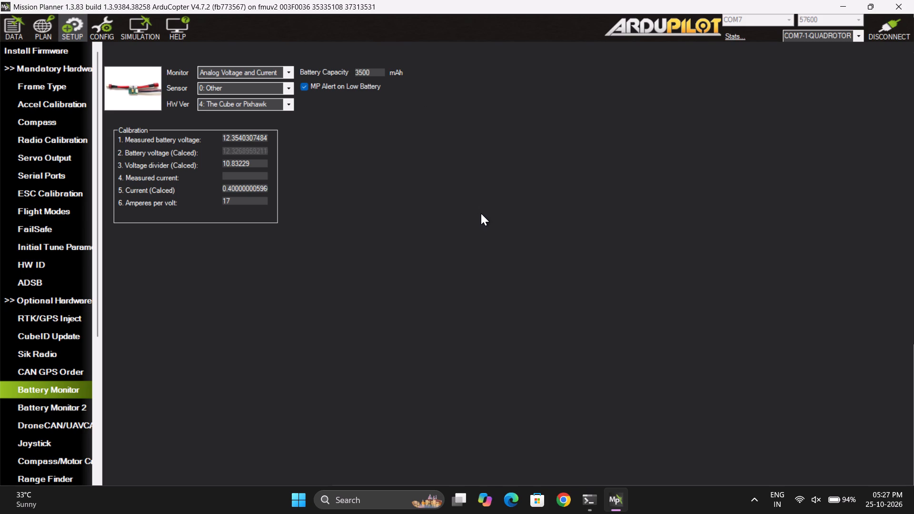
click(481, 219)
Check the battery status in the flight data view and review the Battery Monitor settings, finishing on the flight data view.
click(13, 35)
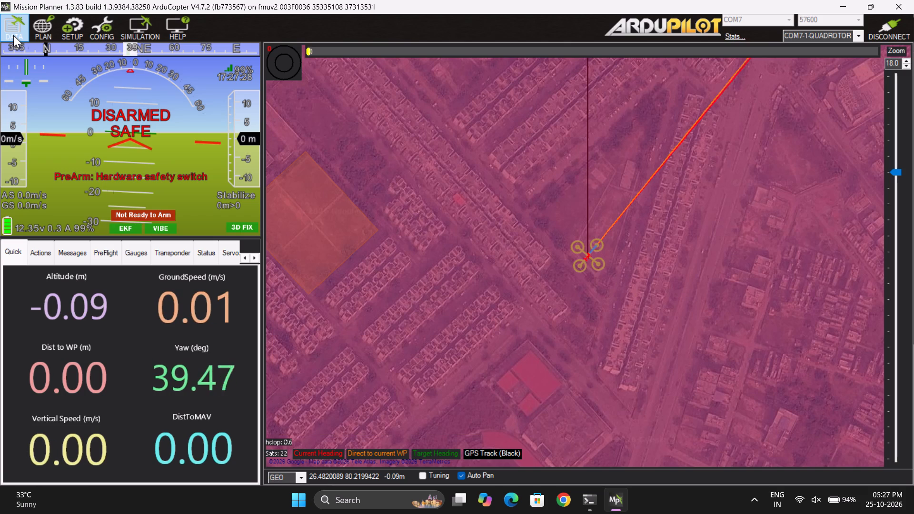
click(68, 30)
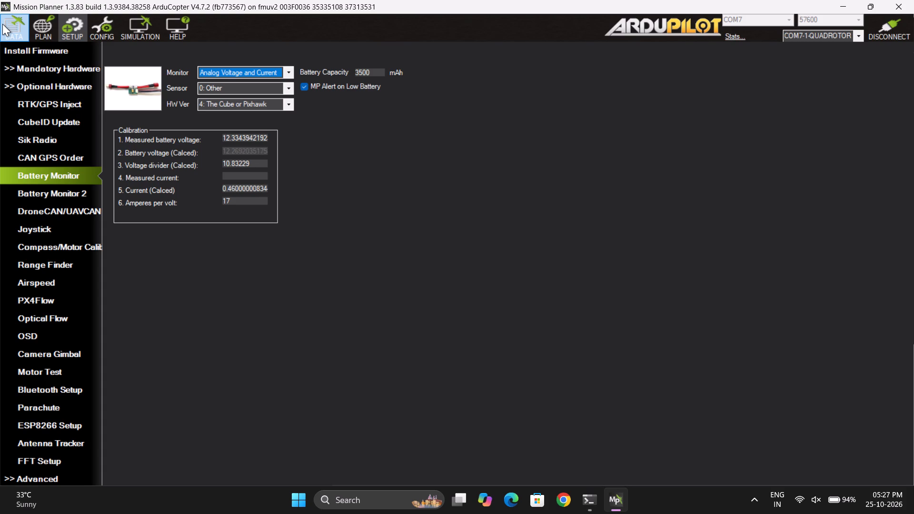
click(20, 26)
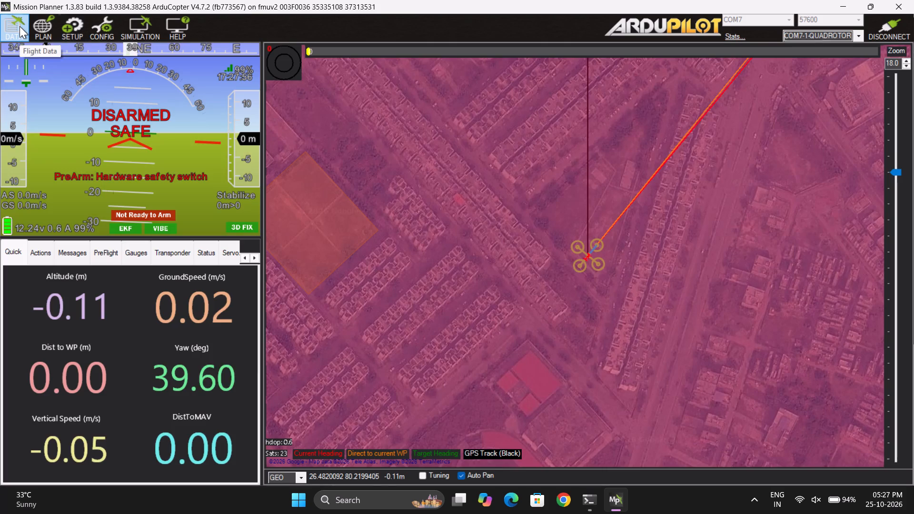
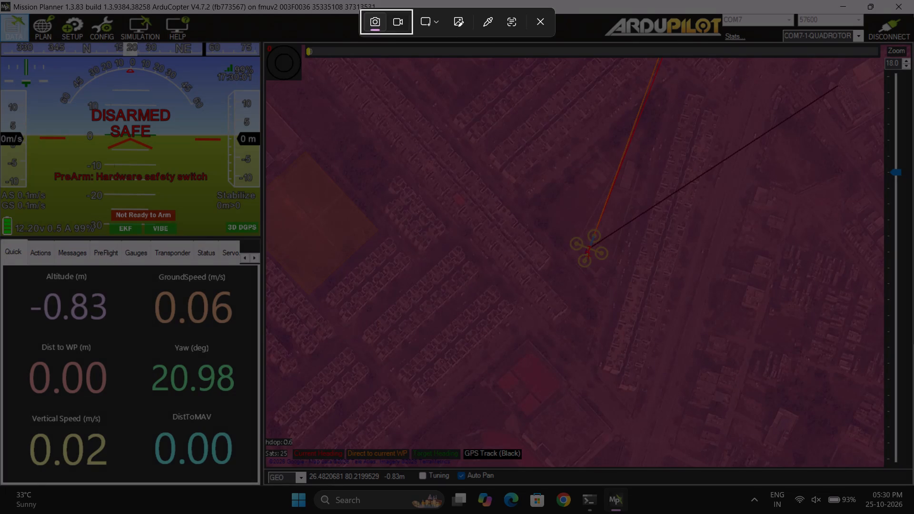
Start a Snipping Tool video recording of the full Mission Planner window, excluding the taskbar, and allow microphone access.
click(397, 18)
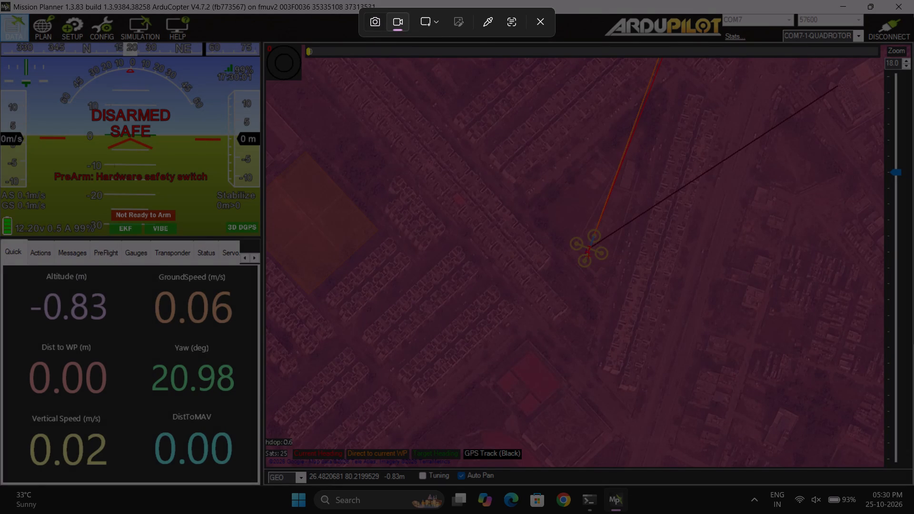
drag(0, 5, 899, 452)
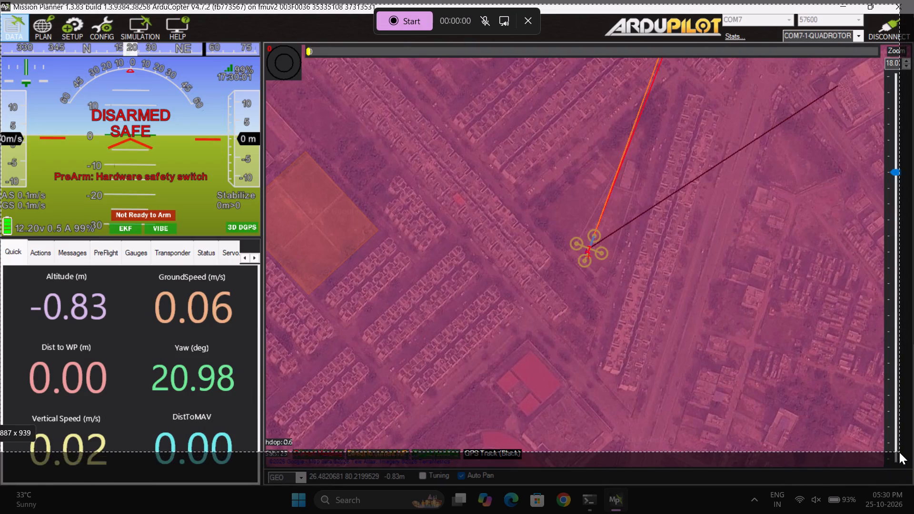
drag(899, 452, 913, 490)
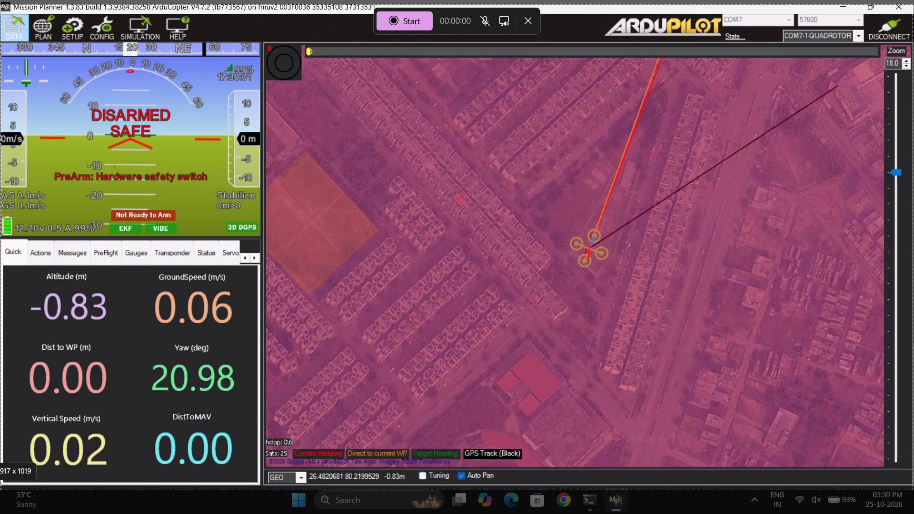
drag(913, 490, 913, 488)
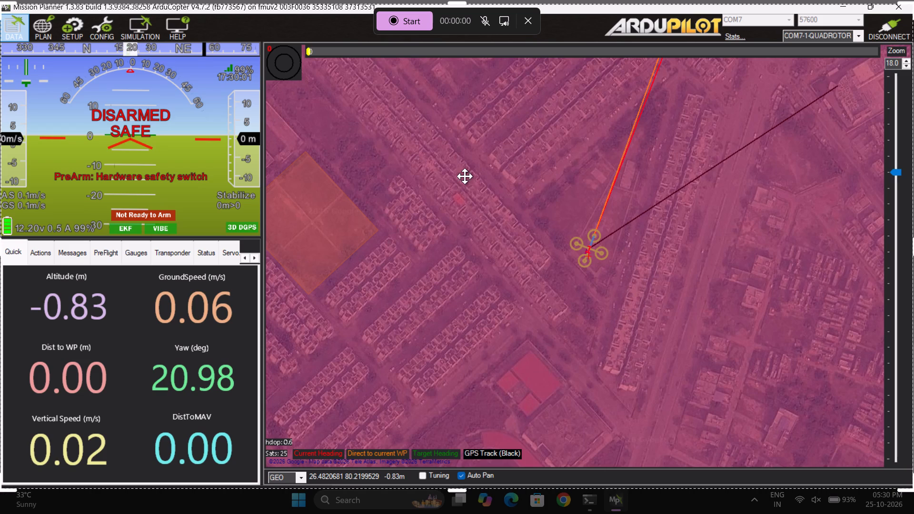
click(393, 25)
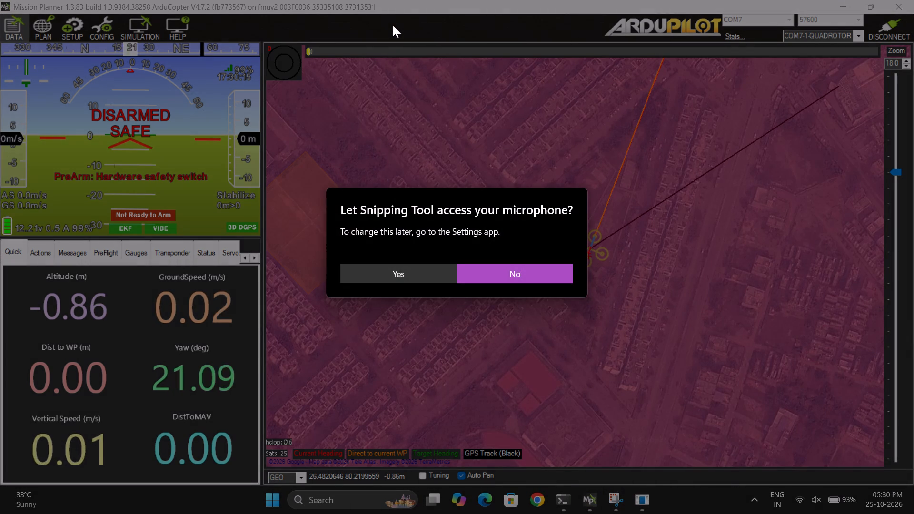
click(413, 272)
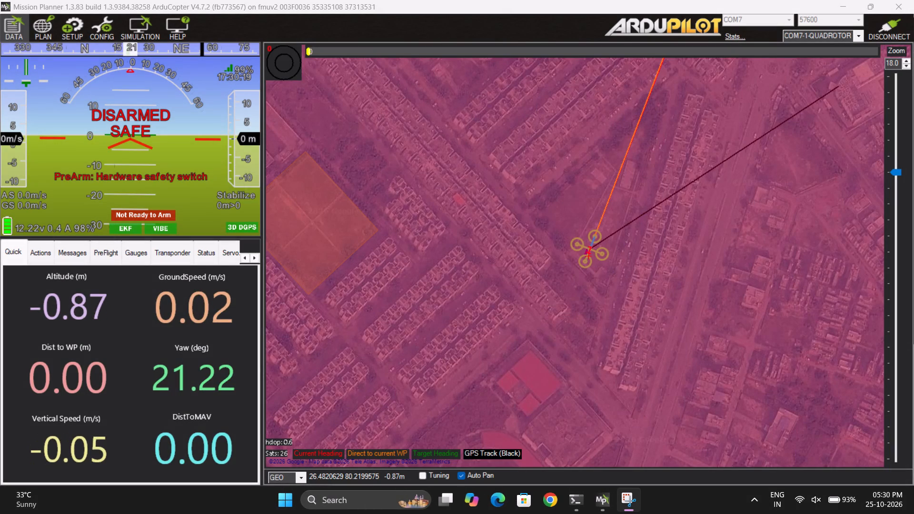
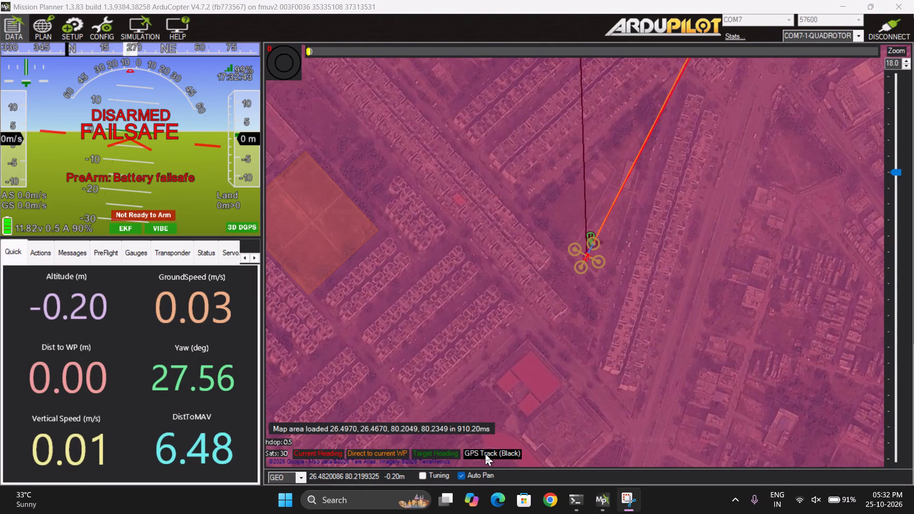
Review the Battery Monitor hardware setup and the battery parameters in the Full Parameter List.
click(84, 34)
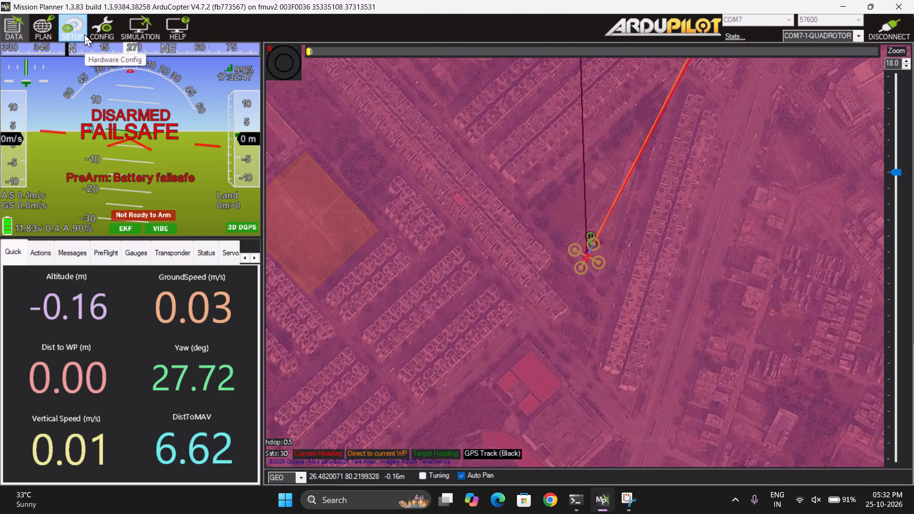
click(84, 34)
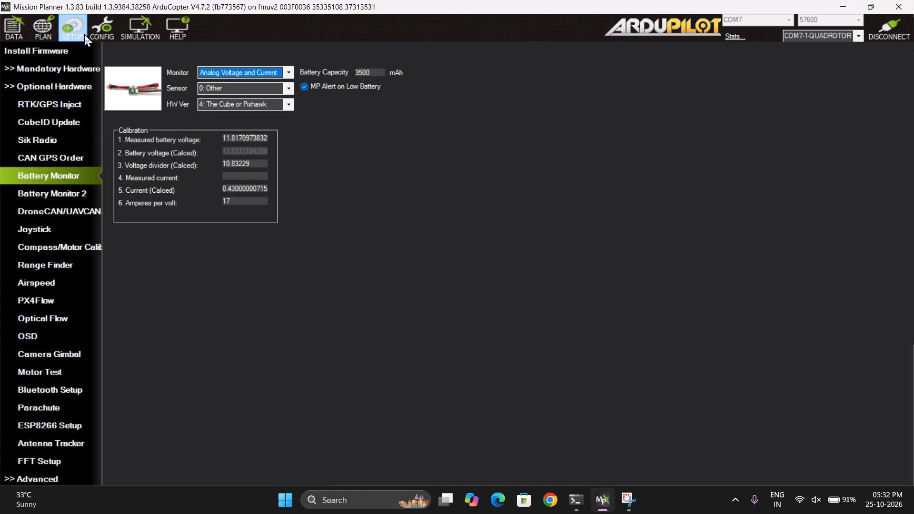
click(110, 17)
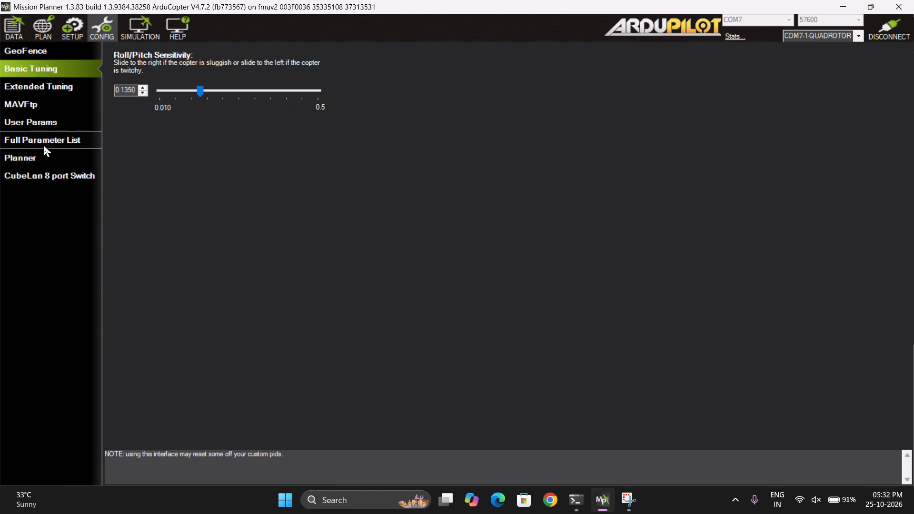
click(43, 145)
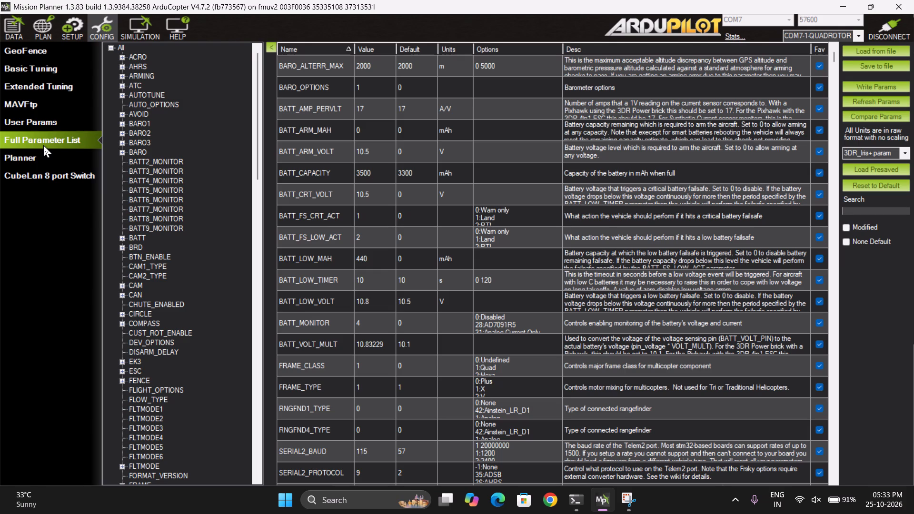
Return to the flight data view and stop the Snipping Tool screen recording.
click(9, 14)
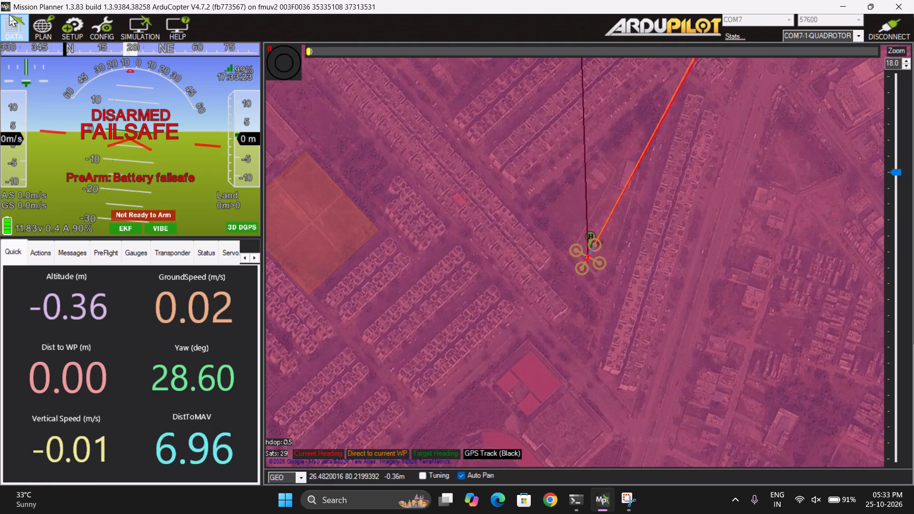
click(393, 23)
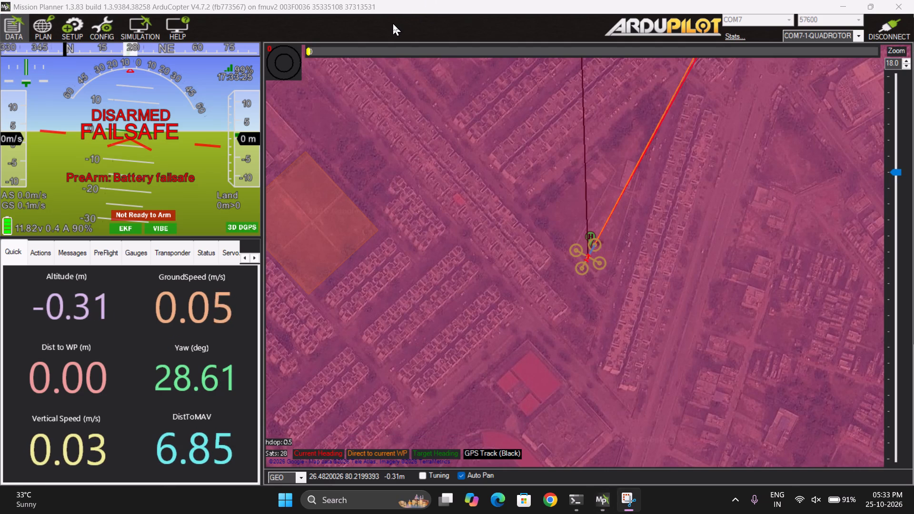
click(424, 82)
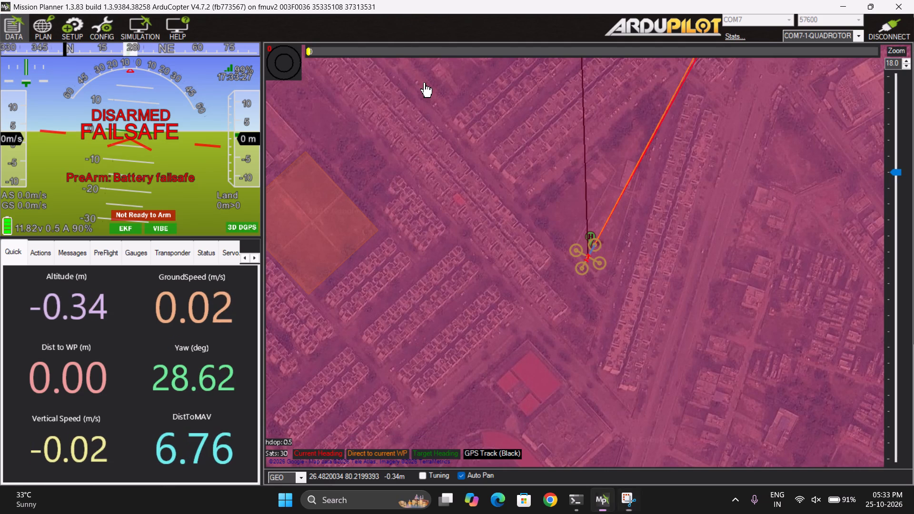
click(418, 27)
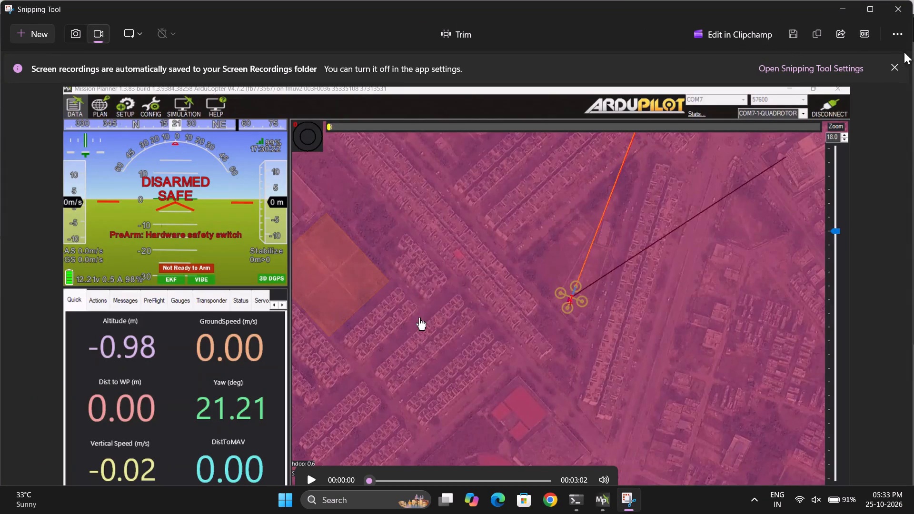
Dismiss the notice about automatically saved recordings and close Snipping Tool.
click(900, 67)
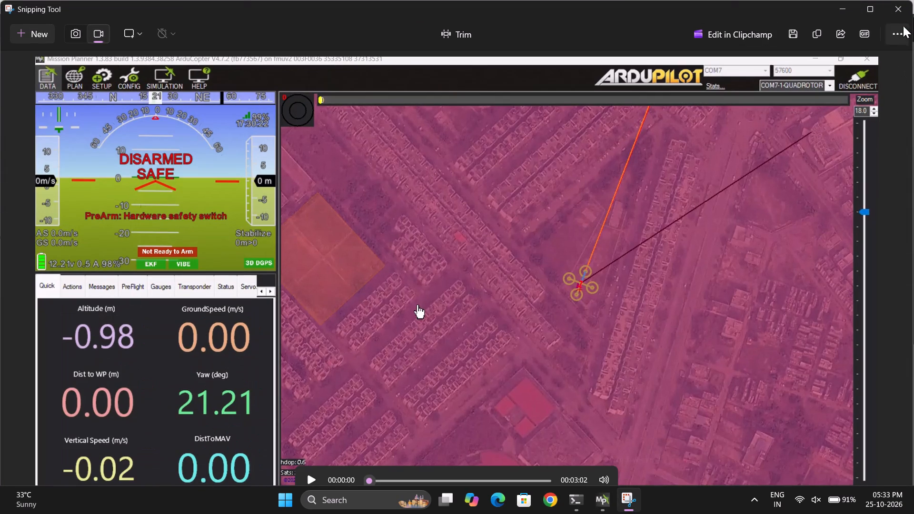
click(904, 19)
click(904, 7)
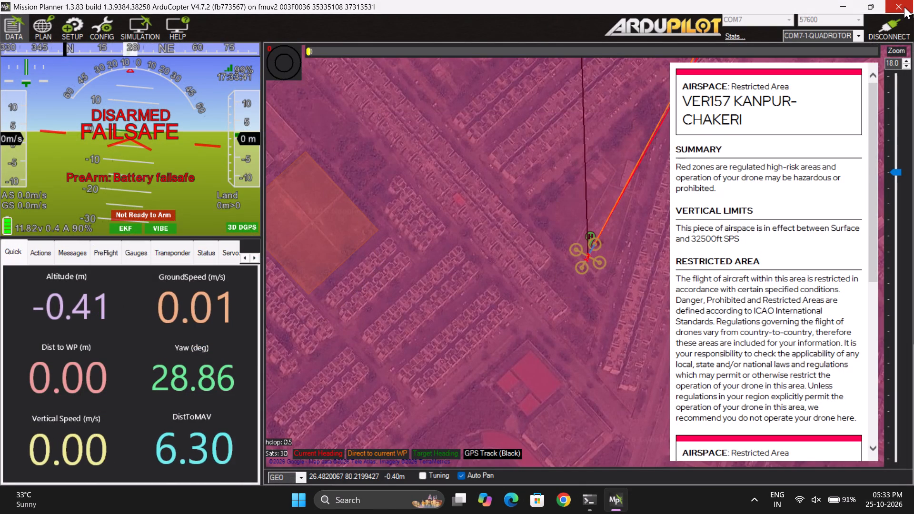
Close Mission Planner, ending the quadrotor connection.
click(904, 7)
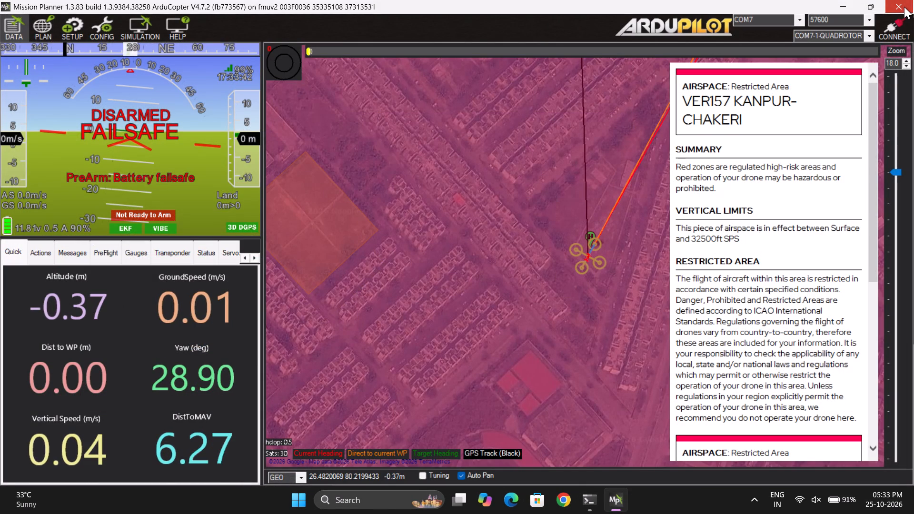
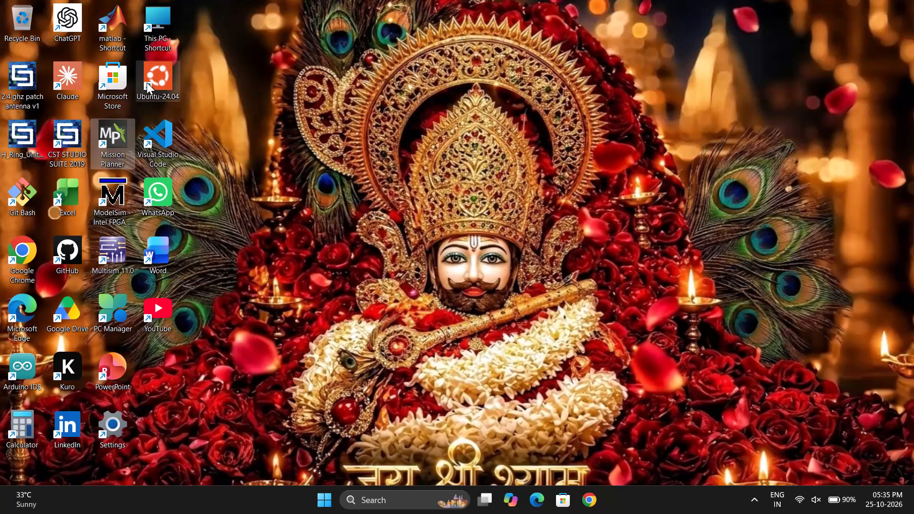
Reopen Mission Planner and connect to the quadrotor over COM7 at 57600 baud.
double_click(125, 131)
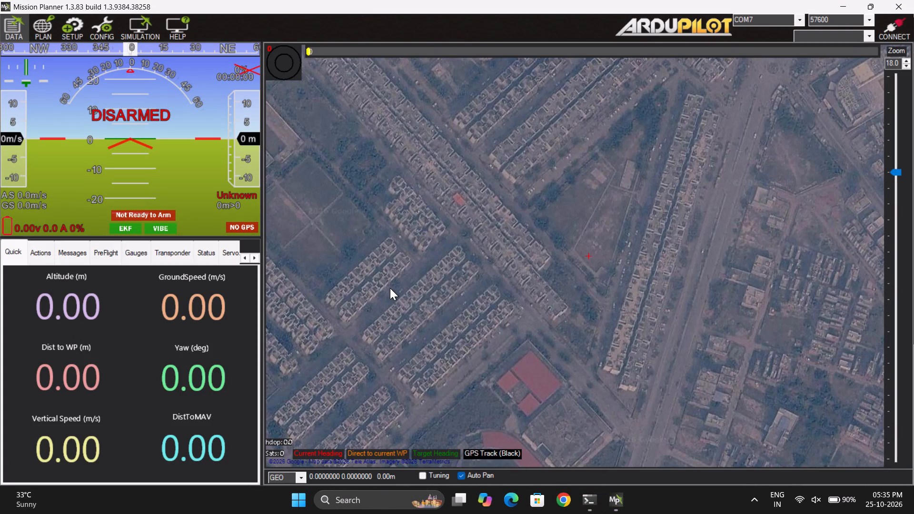
click(889, 22)
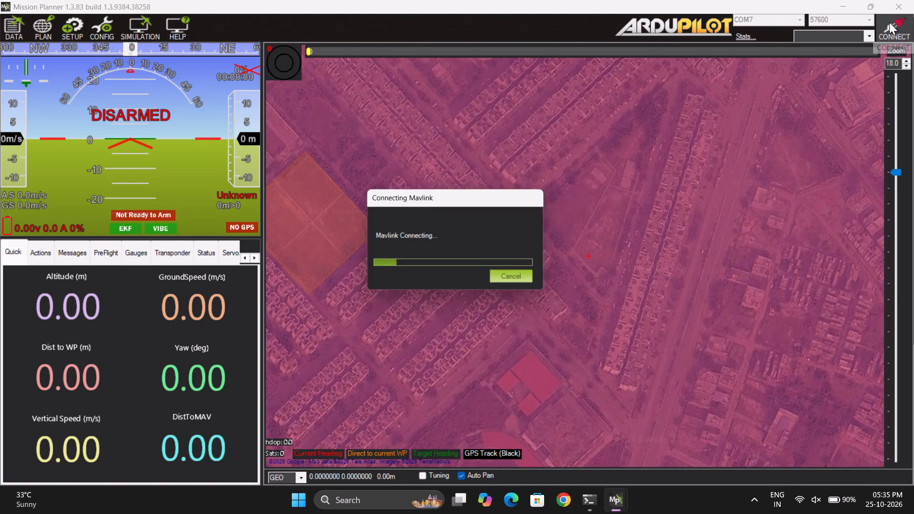
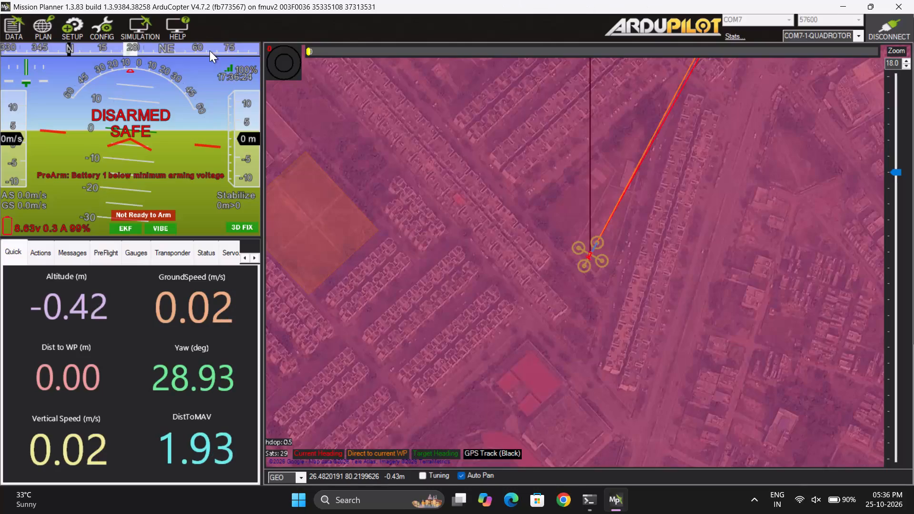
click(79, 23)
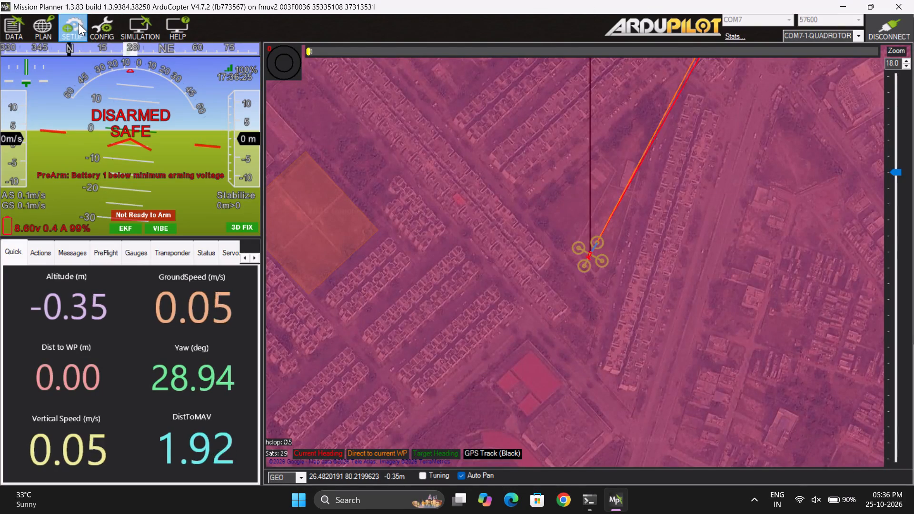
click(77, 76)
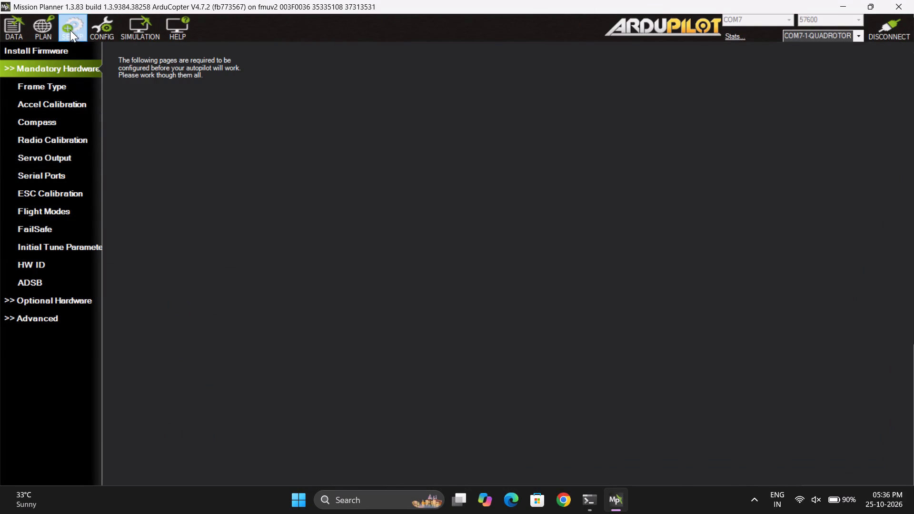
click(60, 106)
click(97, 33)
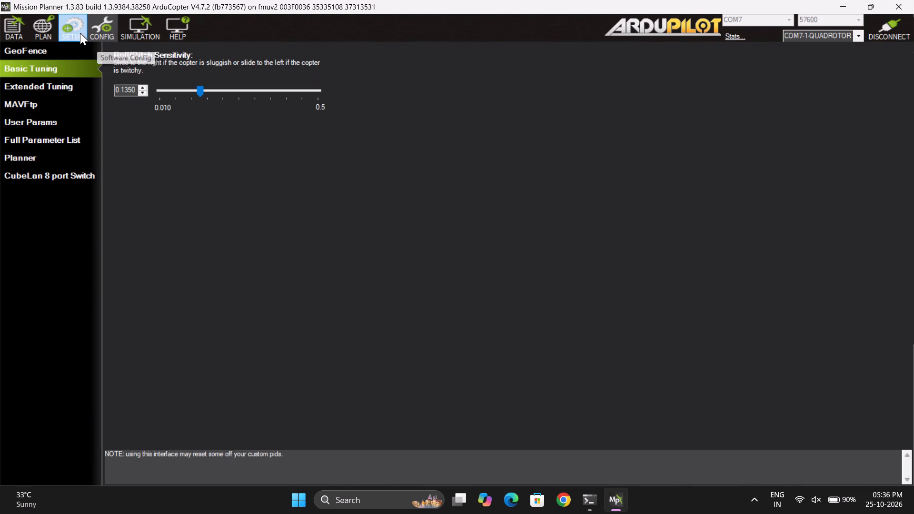
In the optional hardware's Battery Monitor calibration, set the measured battery voltage to 11.9.
click(79, 33)
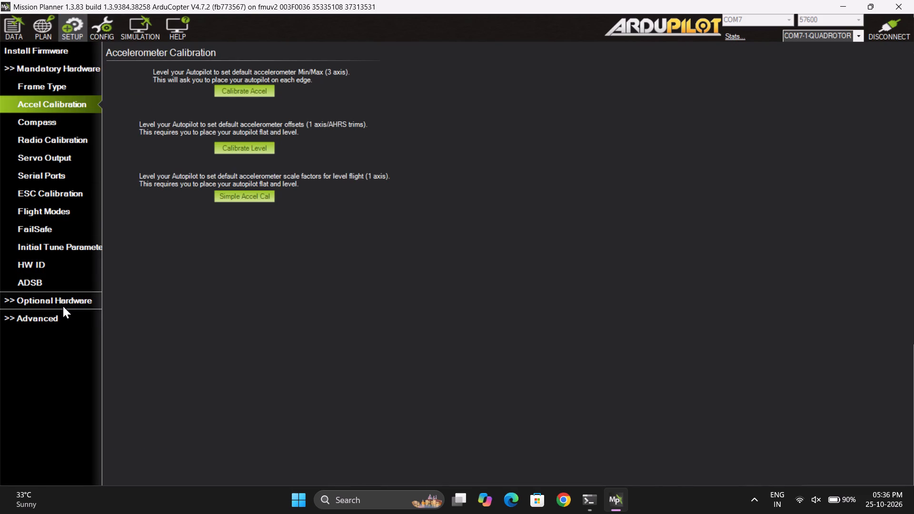
click(63, 306)
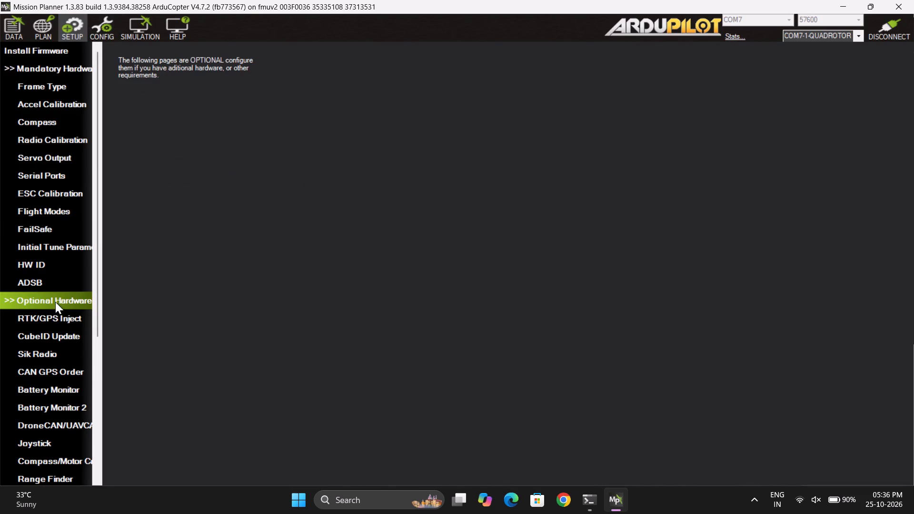
click(49, 390)
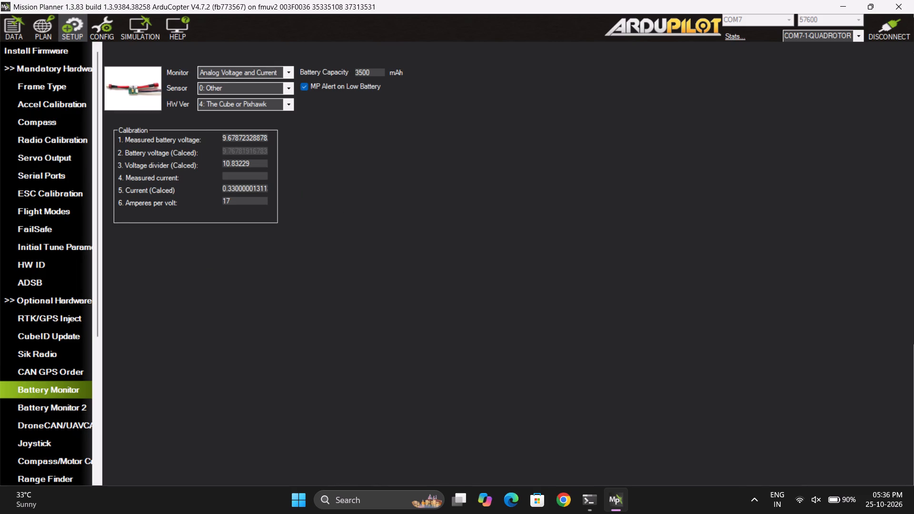
click(242, 141)
key(Right)
key(Right)
key(Right)
key(Right)
key(Right)
key(Right)
key(Right)
key(Right)
key(Right)
key(Right)
key(Right)
key(Right)
key(Right)
key(Right)
key(Right)
key(Right)
key(Right)
key(Right)
key(Right)
key(Right)
key(BackSpace)
key(BackSpace)
key(BackSpace)
key(BackSpace)
key(BackSpace)
key(BackSpace)
key(BackSpace)
key(BackSpace)
key(BackSpace)
key(BackSpace)
key(BackSpace)
key(BackSpace)
key(BackSpace)
key(BackSpace)
key(BackSpace)
key(BackSpace)
key(BackSpace)
key(BackSpace)
key(BackSpace)
key(BackSpace)
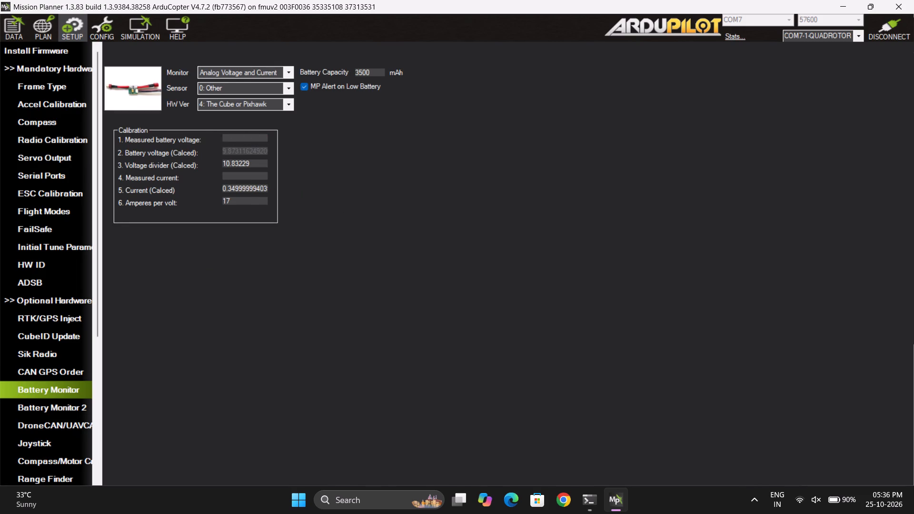
text(11.9)
click(465, 273)
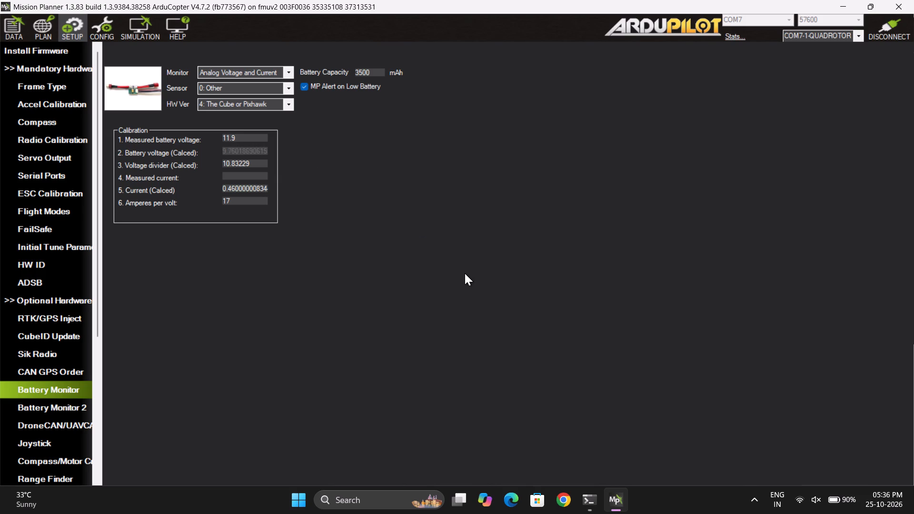
Return to the flight data view, disconnect the quadrotor and reconnect it over COM7 at 57600 baud.
click(7, 20)
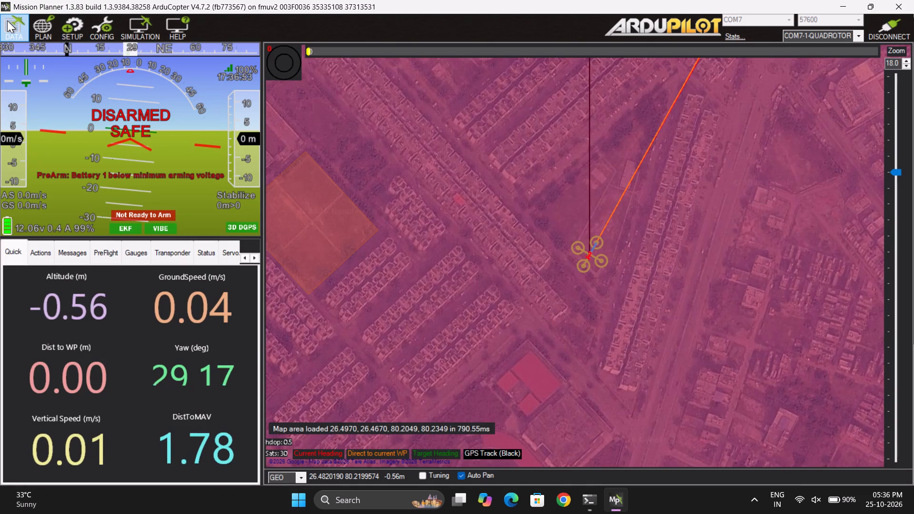
click(887, 34)
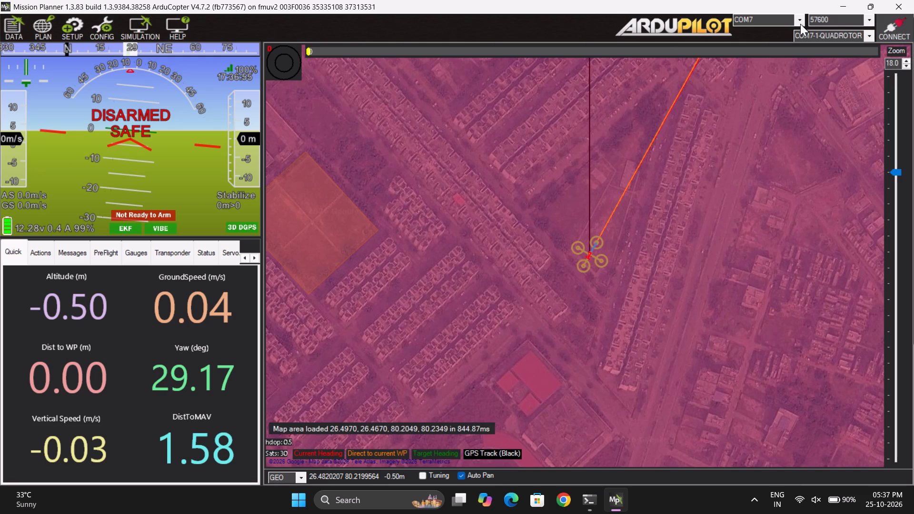
click(886, 23)
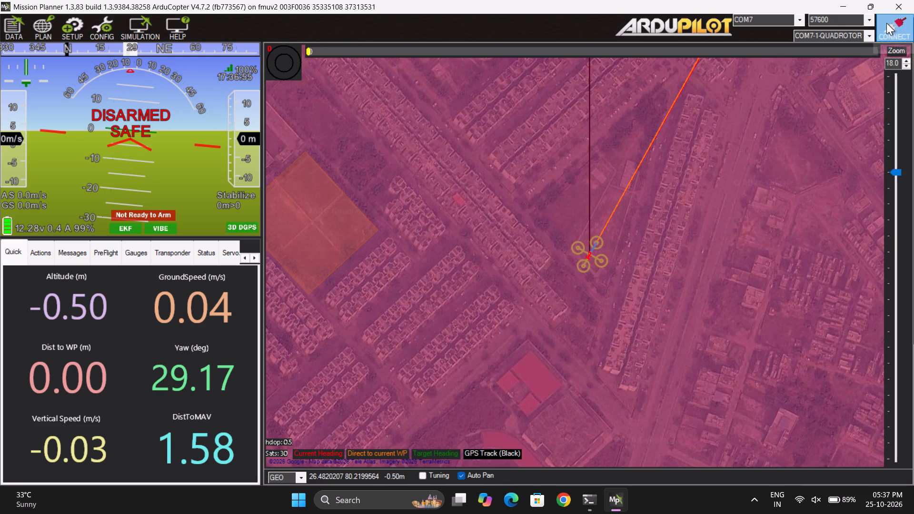
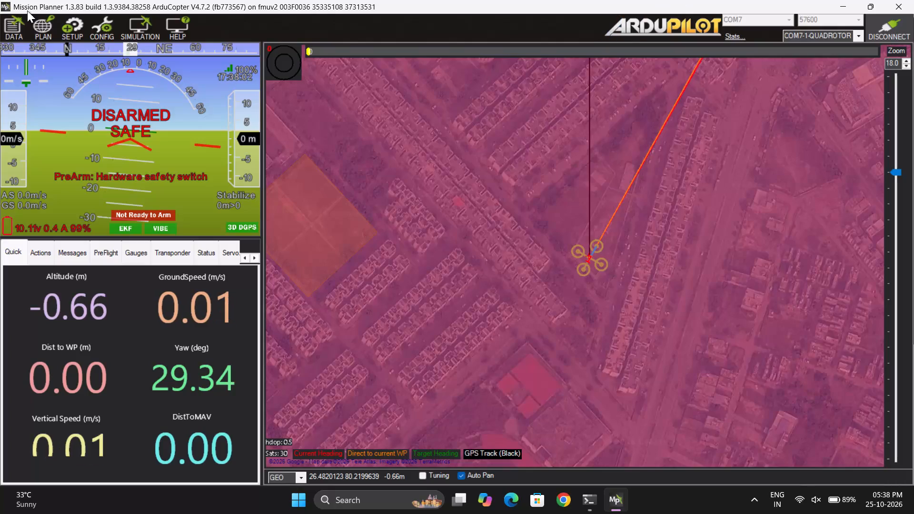
Reopen the optional hardware's Battery Monitor settings and set the measured battery voltage in the calibration to 11.9.
click(99, 30)
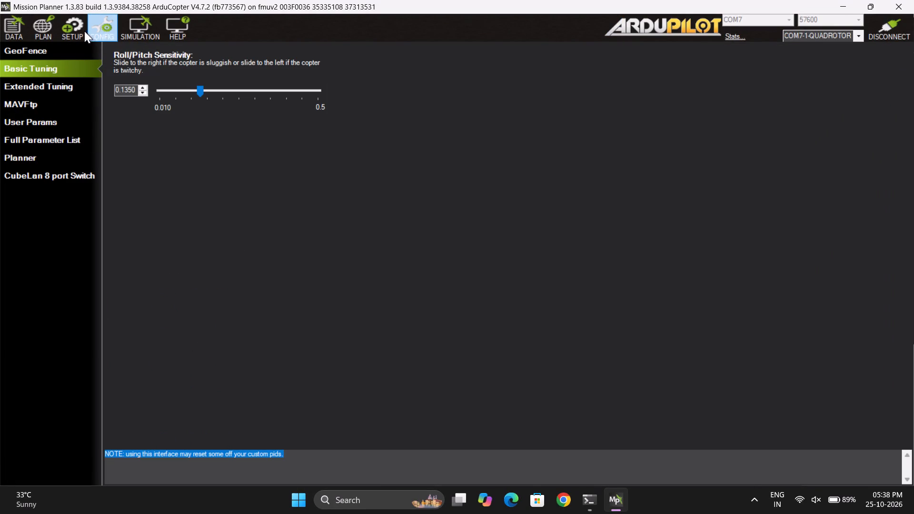
click(84, 31)
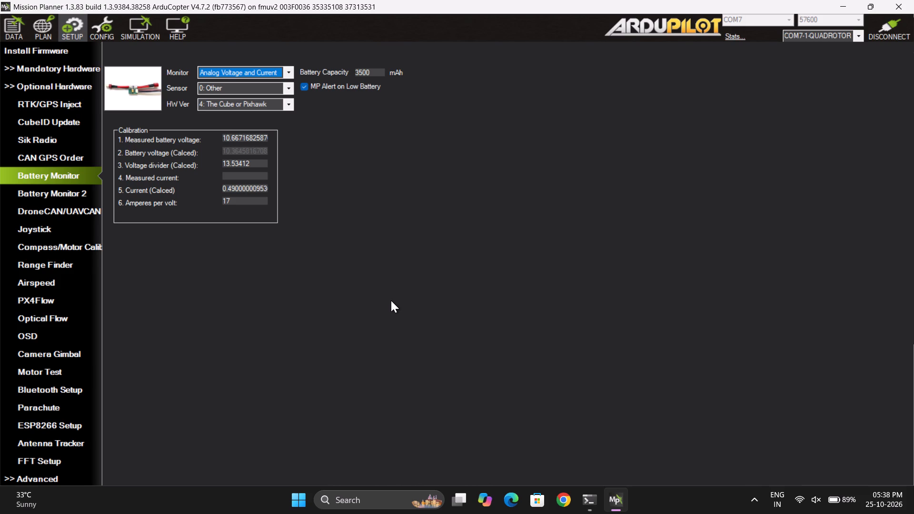
click(263, 137)
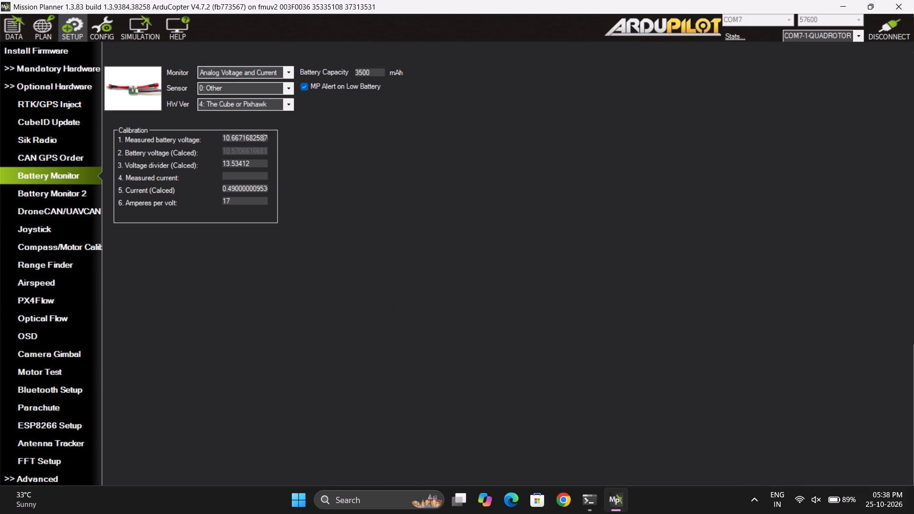
key(BackSpace)
key(BackSpace)
key(BackSpace)
key(BackSpace)
key(BackSpace)
key(BackSpace)
key(BackSpace)
key(BackSpace)
key(BackSpace)
key(BackSpace)
key(BackSpace)
key(BackSpace)
key(BackSpace)
key(BackSpace)
key(BackSpace)
key(BackSpace)
key(BackSpace)
key(BackSpace)
key(BackSpace)
key(BackSpace)
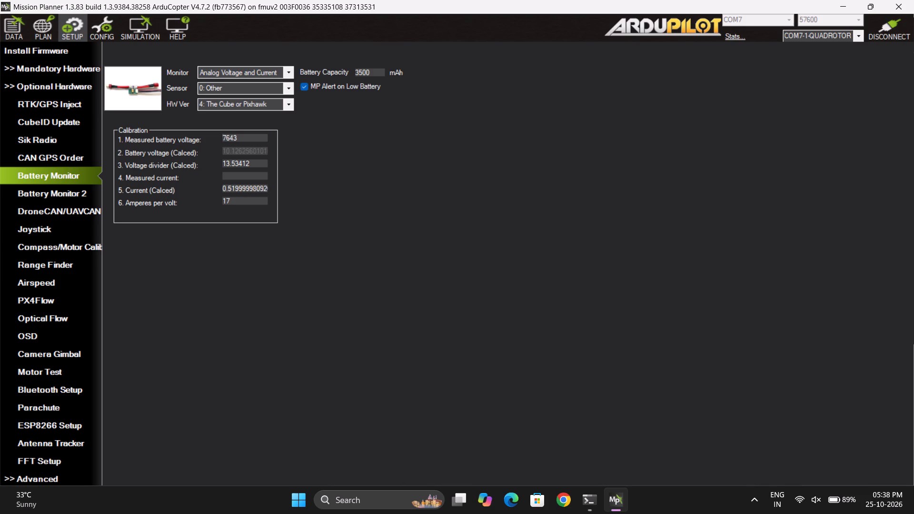
key(Right)
key(Right)
key(Right)
key(Right)
key(Right)
key(Right)
key(Right)
key(Right)
key(Right)
key(Right)
key(Right)
key(Right)
key(Right)
key(Right)
key(Right)
key(Right)
key(Right)
key(Right)
key(Right)
key(BackSpace)
key(BackSpace)
key(BackSpace)
key(BackSpace)
key(BackSpace)
key(BackSpace)
key(BackSpace)
key(BackSpace)
key(BackSpace)
key(BackSpace)
key(BackSpace)
key(BackSpace)
key(BackSpace)
key(BackSpace)
key(BackSpace)
text(11.9)
click(364, 283)
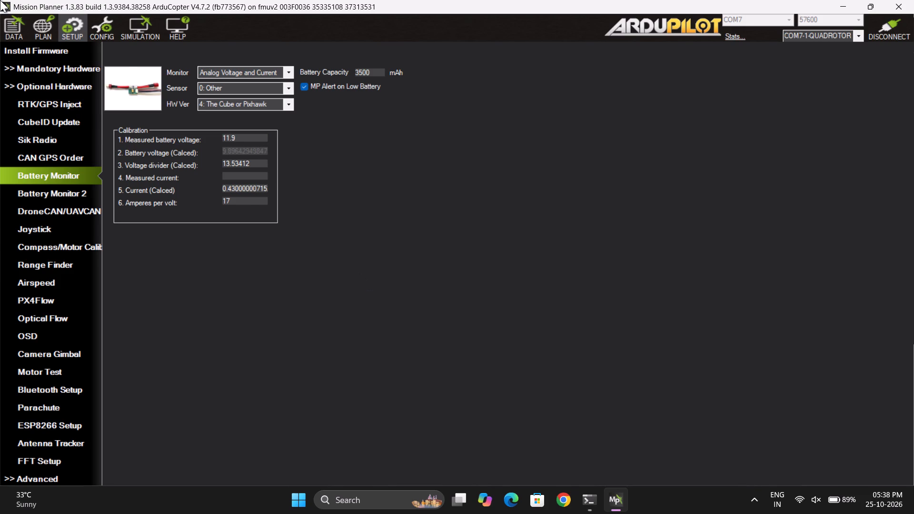
Return to the flight data view to check the battery voltage on the quadrotor's head-up display.
click(10, 27)
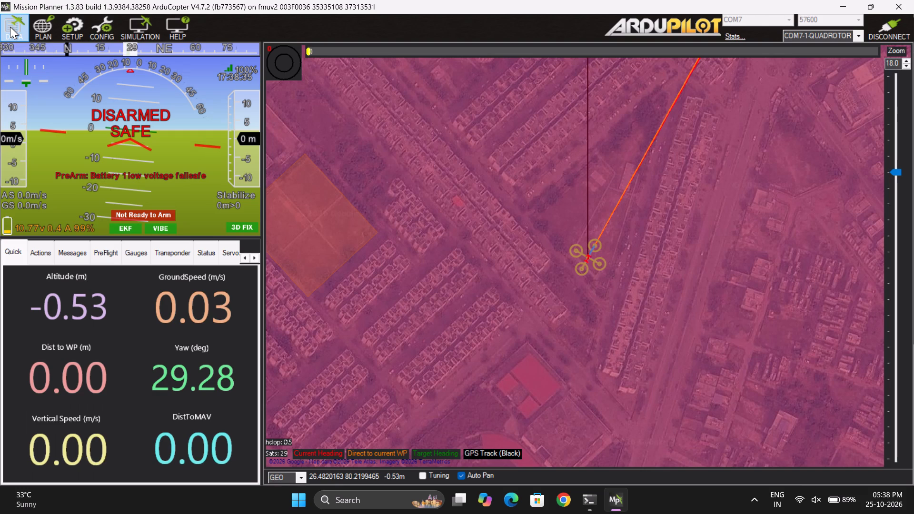
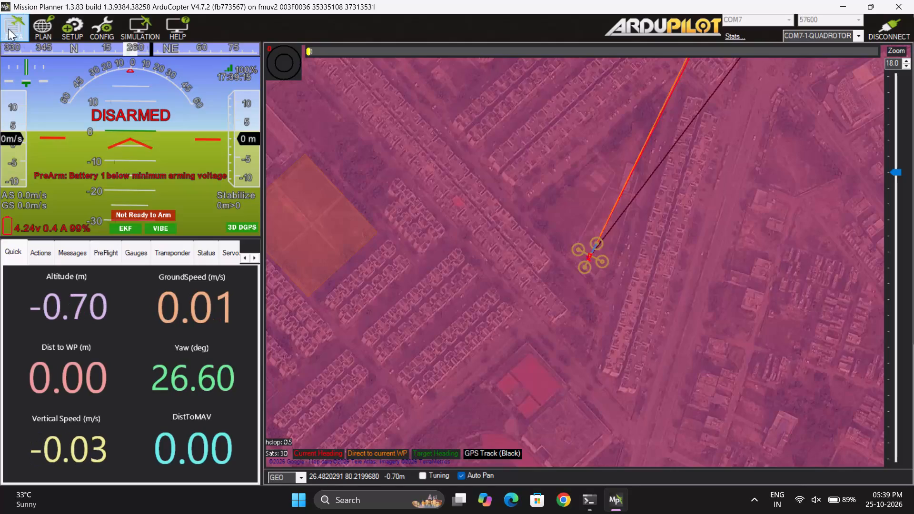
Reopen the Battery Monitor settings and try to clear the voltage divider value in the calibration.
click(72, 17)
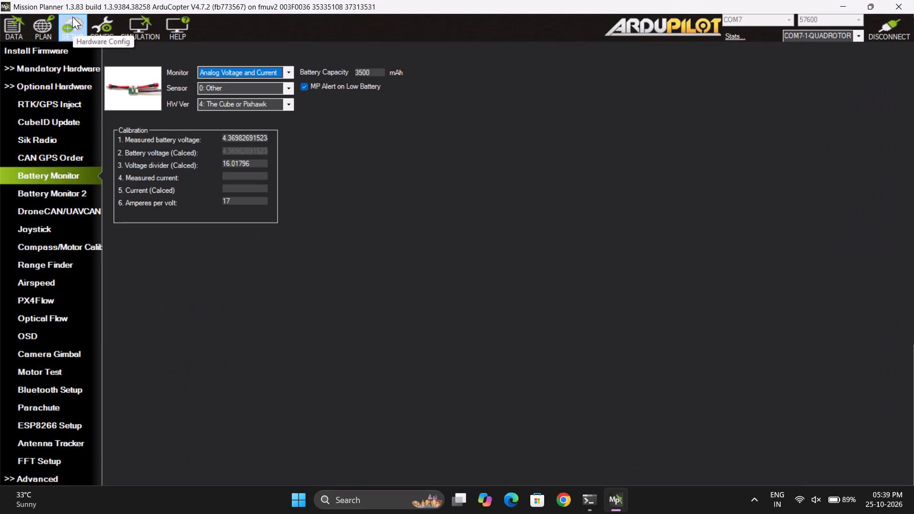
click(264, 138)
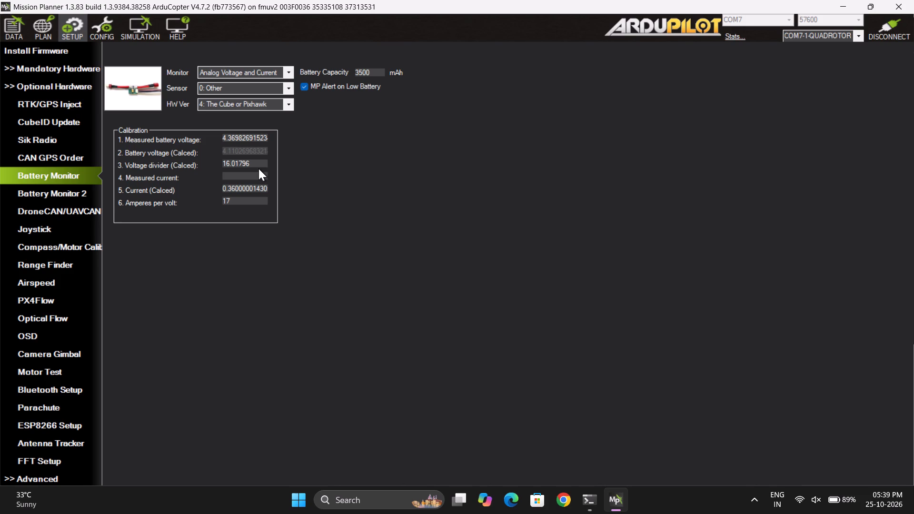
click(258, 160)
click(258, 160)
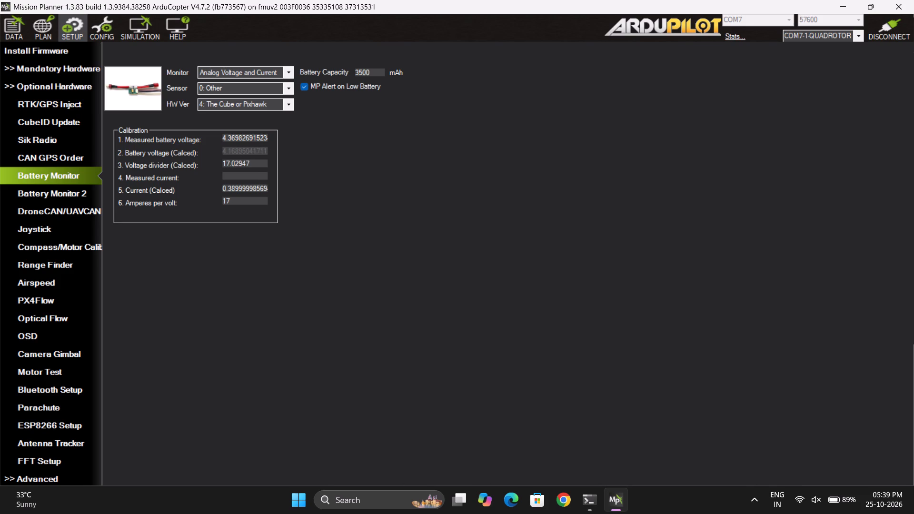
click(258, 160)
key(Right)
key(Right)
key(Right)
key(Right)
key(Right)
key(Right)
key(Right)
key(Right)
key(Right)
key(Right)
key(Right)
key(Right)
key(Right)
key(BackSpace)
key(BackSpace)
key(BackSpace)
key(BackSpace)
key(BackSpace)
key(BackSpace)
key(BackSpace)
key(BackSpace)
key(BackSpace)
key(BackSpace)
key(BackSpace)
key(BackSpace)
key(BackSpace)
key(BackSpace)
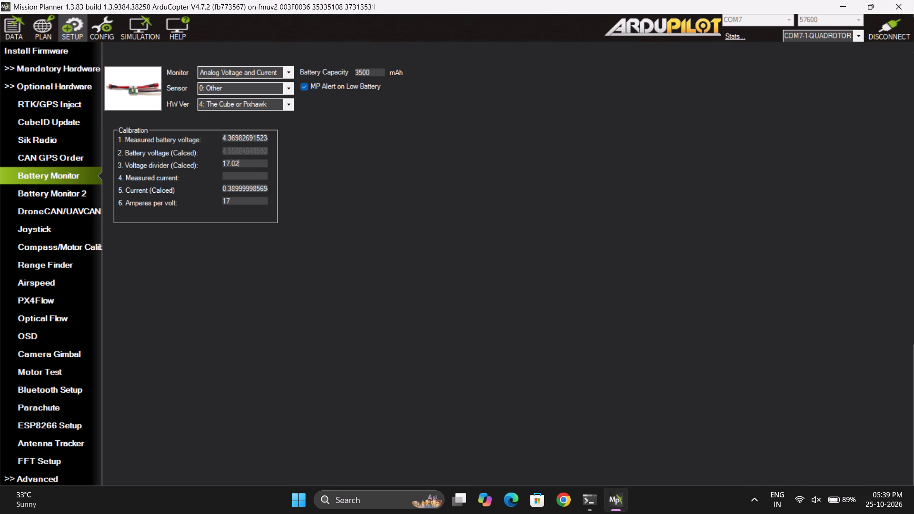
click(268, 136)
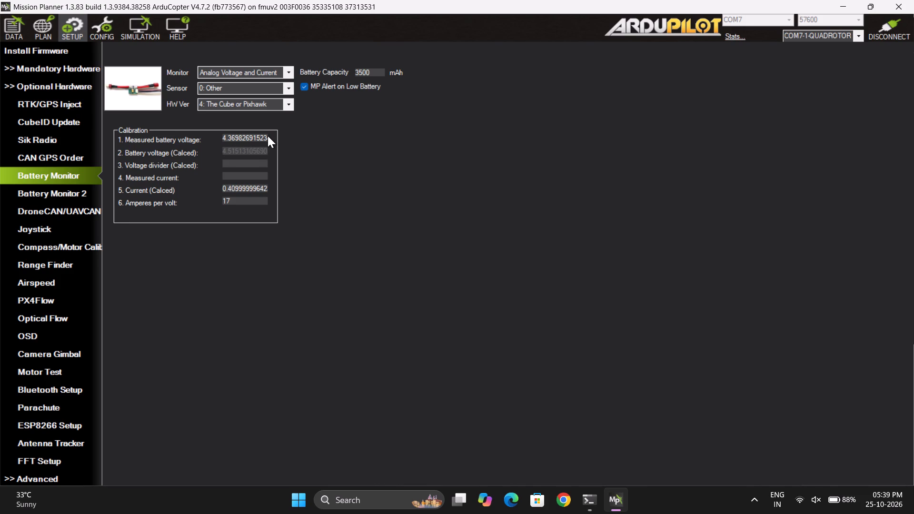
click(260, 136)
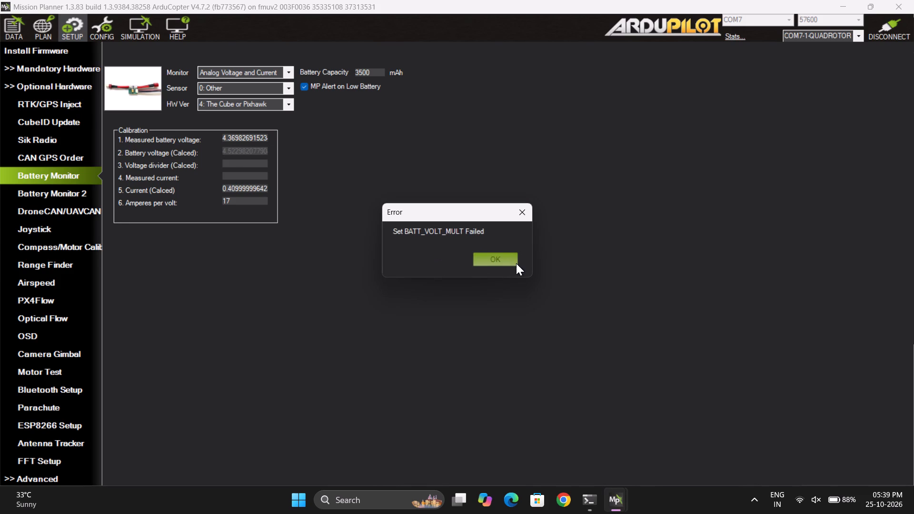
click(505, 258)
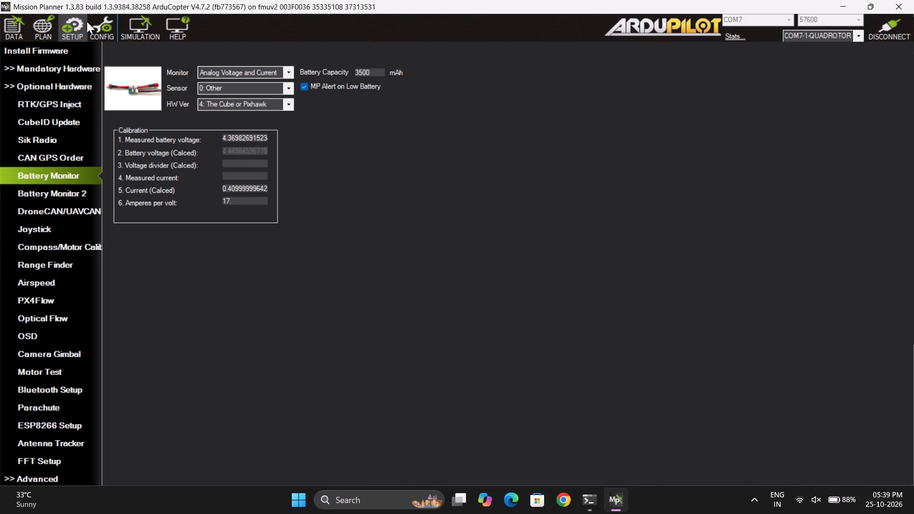
Open the configuration's Full Parameter List to check the battery parameters.
click(104, 27)
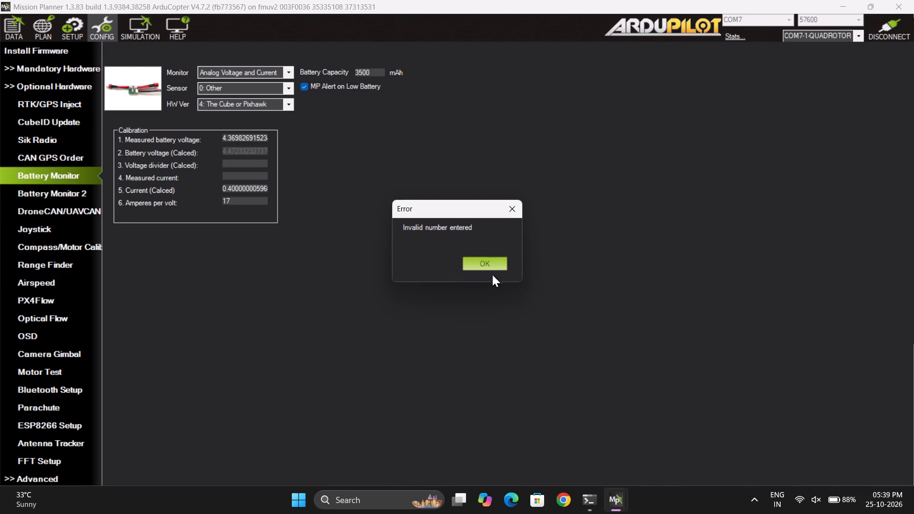
click(493, 268)
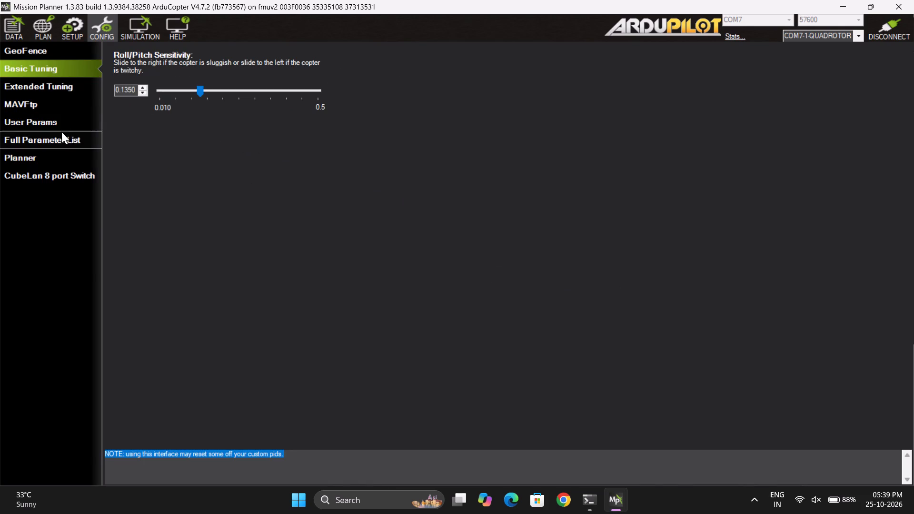
click(59, 138)
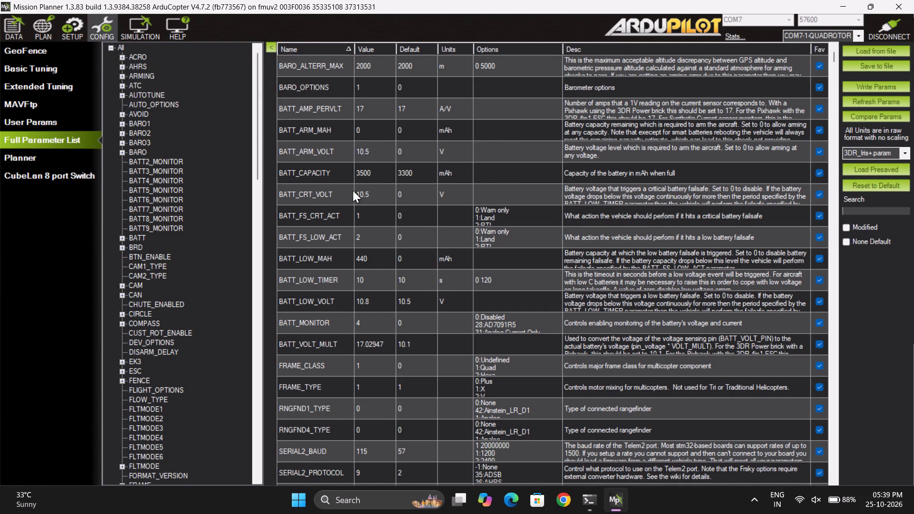
Return to the Battery Monitor settings and set the measured battery voltage in the calibration to 11.99921.
click(65, 24)
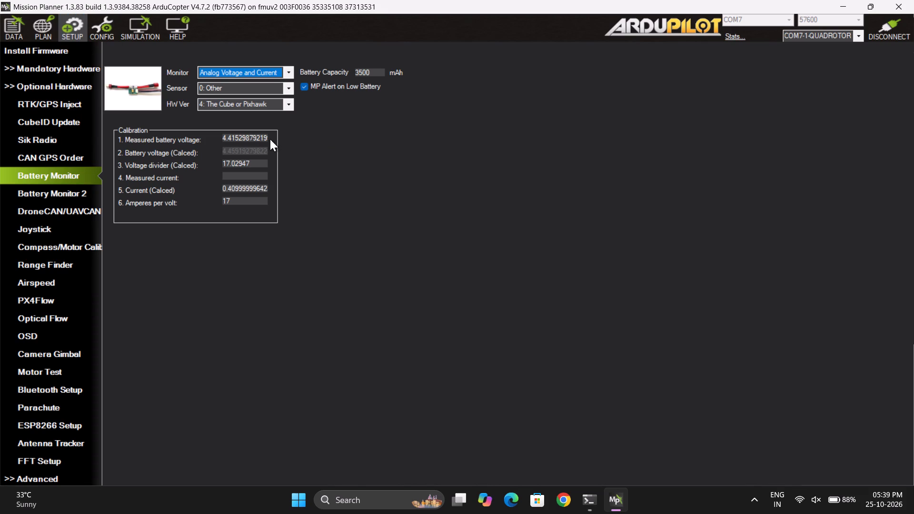
click(267, 137)
click(264, 137)
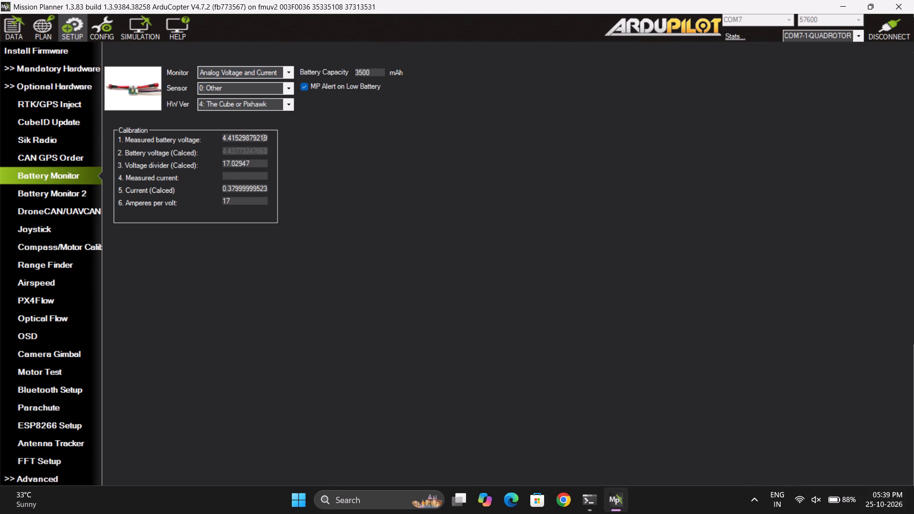
key(BackSpace)
key(BackSpace)
key(BackSpace)
key(BackSpace)
key(BackSpace)
key(BackSpace)
key(BackSpace)
key(BackSpace)
key(BackSpace)
key(BackSpace)
key(BackSpace)
key(BackSpace)
key(BackSpace)
key(BackSpace)
key(BackSpace)
key(BackSpace)
key(BackSpace)
key(BackSpace)
key(BackSpace)
key(BackSpace)
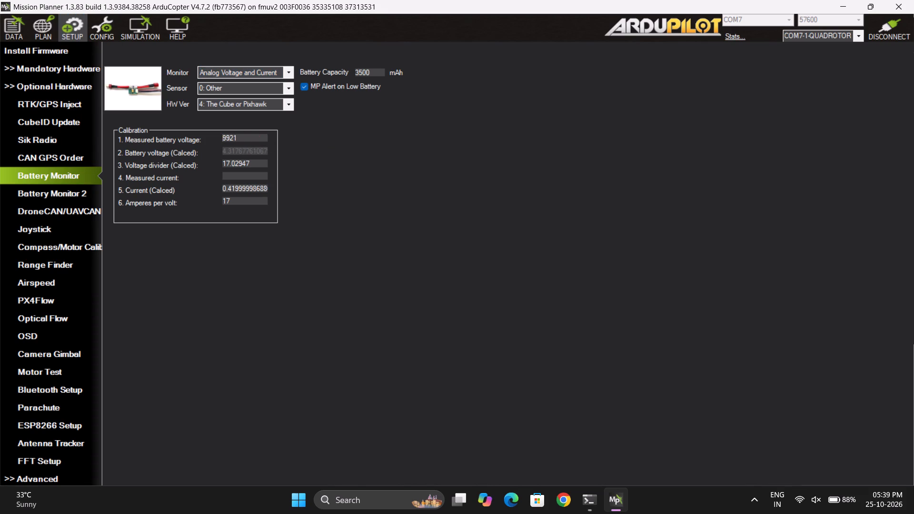
text(11.9)
click(340, 184)
key(Return)
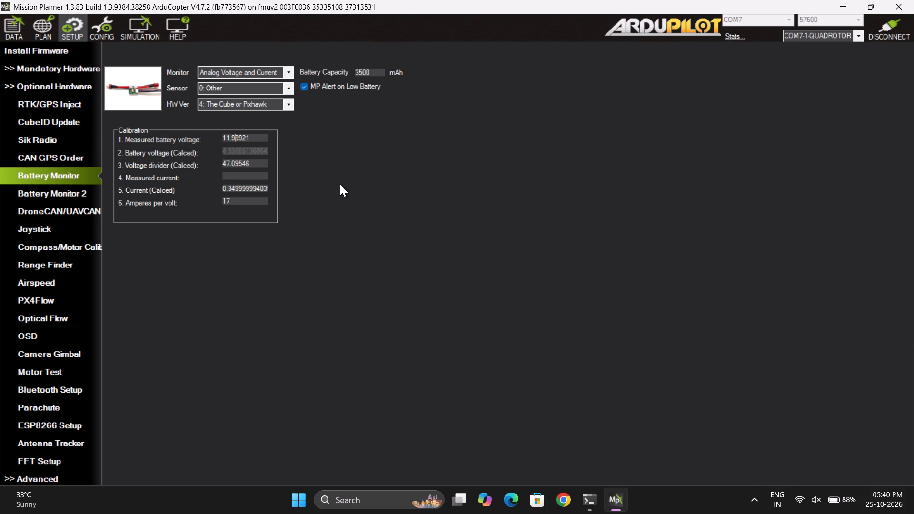
Return to the flight data view to check the battery voltage on the head-up display.
click(9, 29)
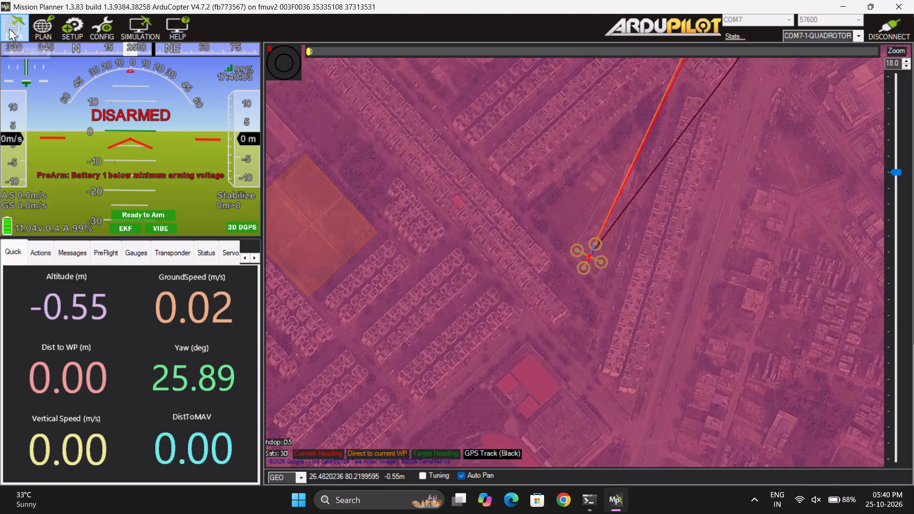
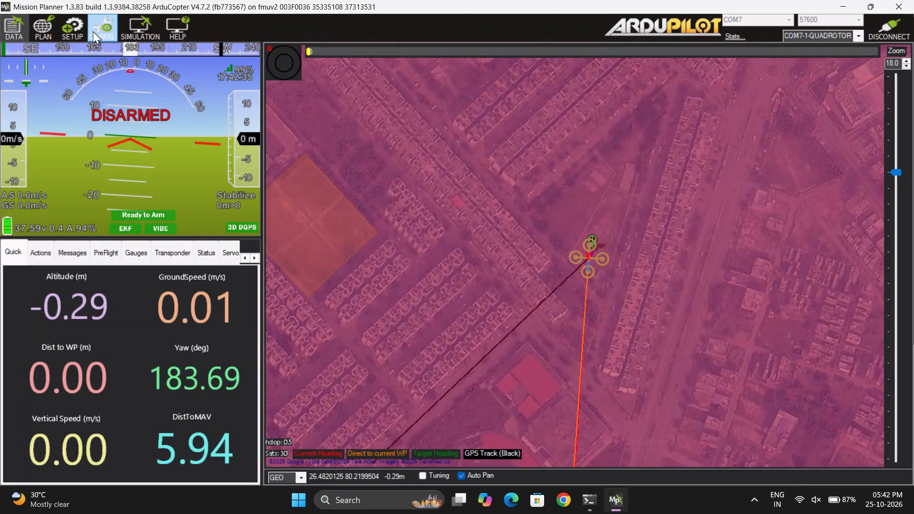
Check the battery parameters in the Full Parameter List and return to the flight data view.
click(93, 31)
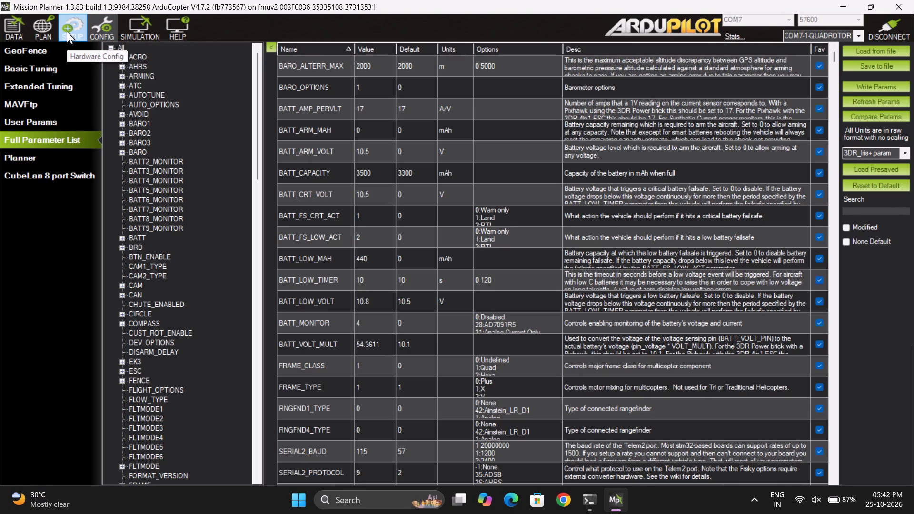
click(20, 31)
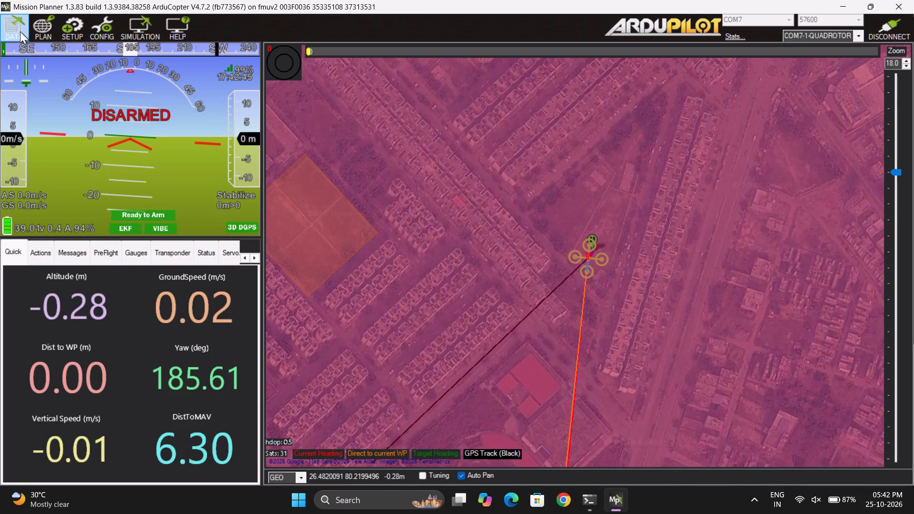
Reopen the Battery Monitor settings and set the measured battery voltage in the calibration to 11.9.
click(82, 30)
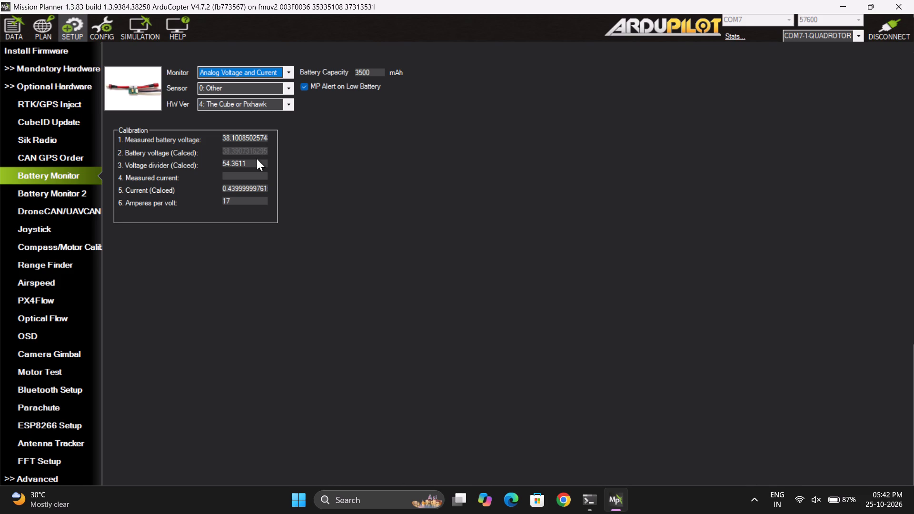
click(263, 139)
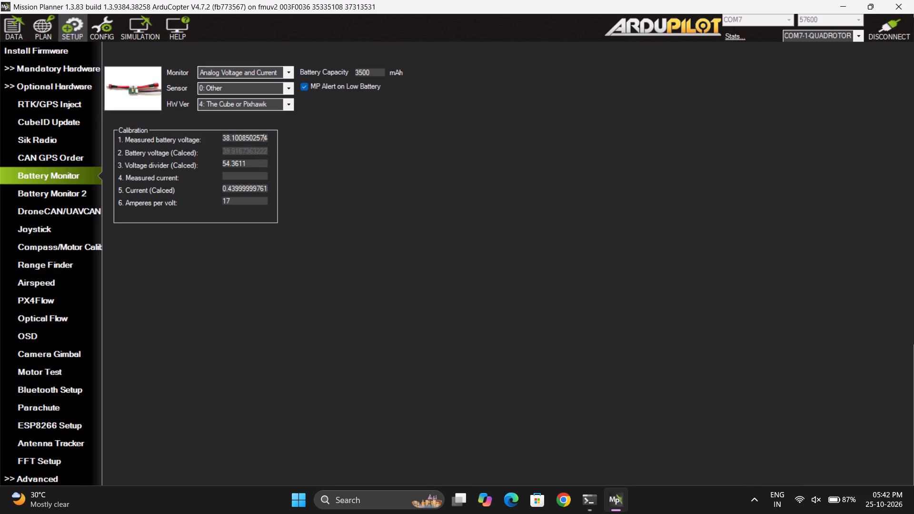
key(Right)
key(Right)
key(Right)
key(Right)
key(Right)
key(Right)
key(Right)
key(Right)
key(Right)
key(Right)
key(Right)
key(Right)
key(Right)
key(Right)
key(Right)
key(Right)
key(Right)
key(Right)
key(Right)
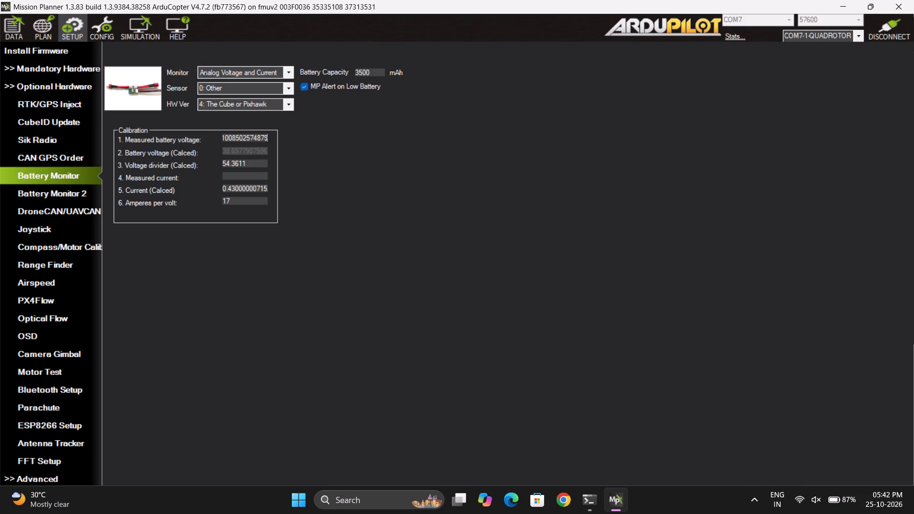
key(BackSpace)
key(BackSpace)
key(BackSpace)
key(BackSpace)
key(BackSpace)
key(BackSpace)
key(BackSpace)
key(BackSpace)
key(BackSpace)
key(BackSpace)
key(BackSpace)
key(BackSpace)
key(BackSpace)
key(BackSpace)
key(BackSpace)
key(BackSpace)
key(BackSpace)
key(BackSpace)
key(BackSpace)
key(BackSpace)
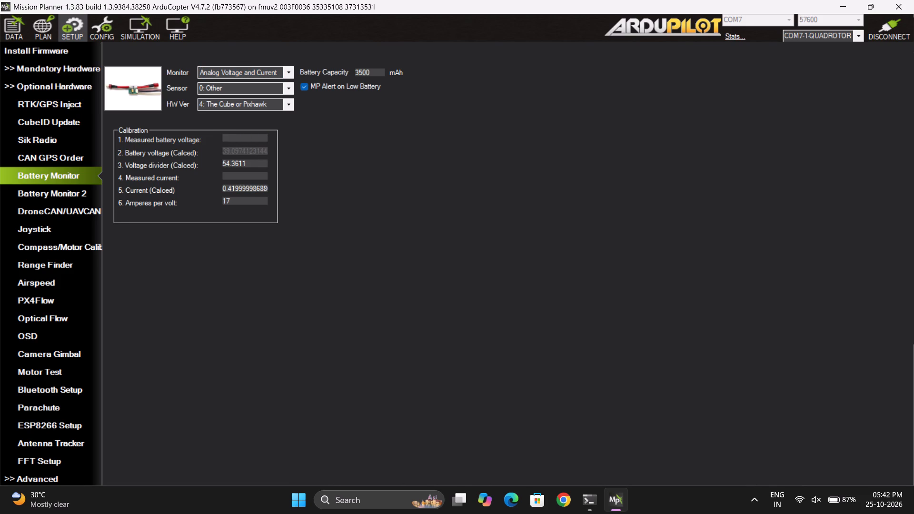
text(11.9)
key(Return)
Set the voltage divider in the battery calibration to 12.
click(259, 163)
key(BackSpace)
key(BackSpace)
key(BackSpace)
key(BackSpace)
key(BackSpace)
key(BackSpace)
key(BackSpace)
key(BackSpace)
key(BackSpace)
key(BackSpace)
key(BackSpace)
key(BackSpace)
key(BackSpace)
key(BackSpace)
key(BackSpace)
key(BackSpace)
key(BackSpace)
key(BackSpace)
key(BackSpace)
key(BackSpace)
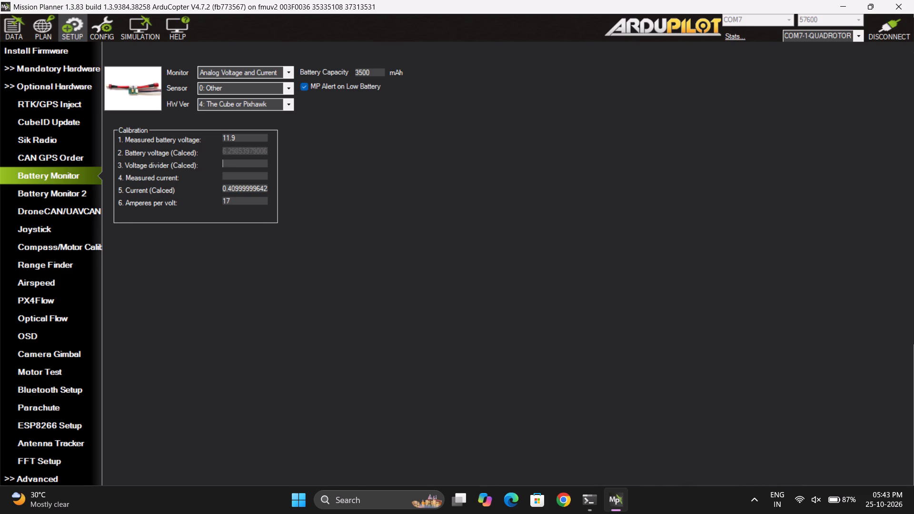
text(12)
key(Return)
click(371, 225)
Return to the flight data view to check the battery voltage on the head-up display.
click(19, 30)
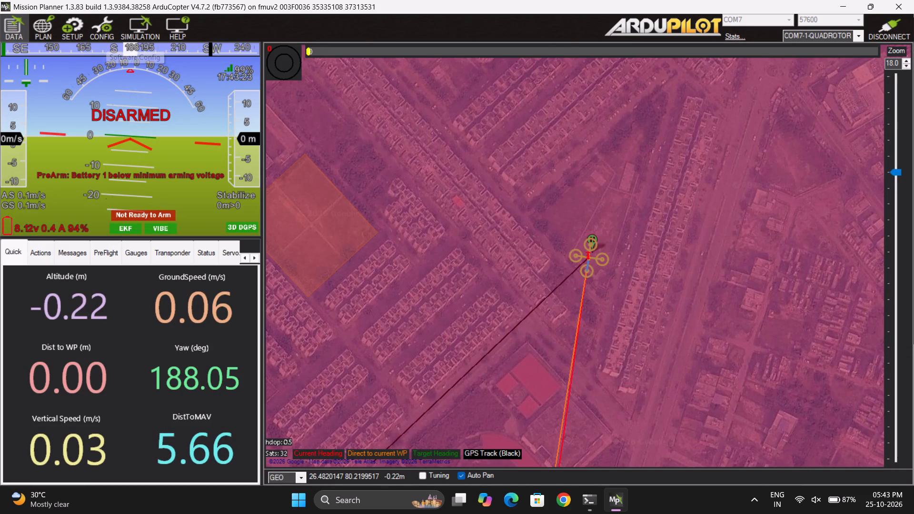
Disconnect the quadrotor, restart Mission Planner, and reconnect on COM7 at 57600 baud.
click(900, 31)
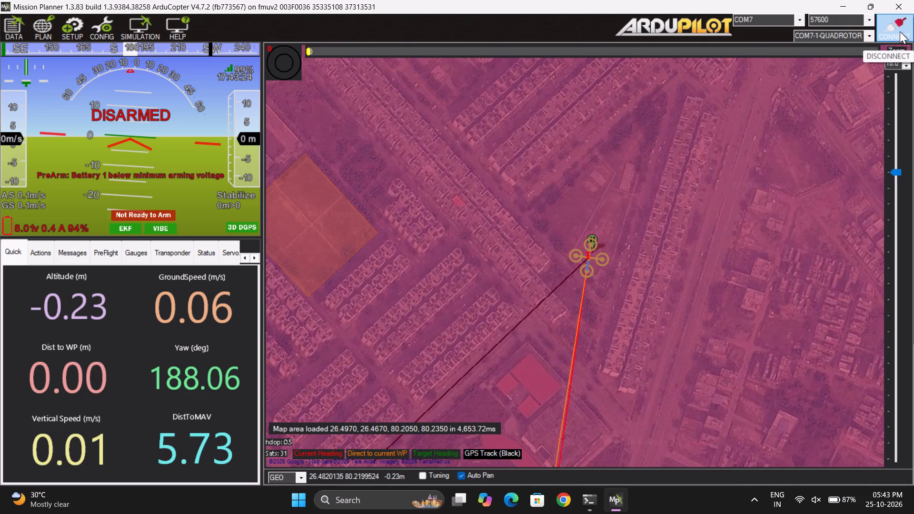
click(902, 0)
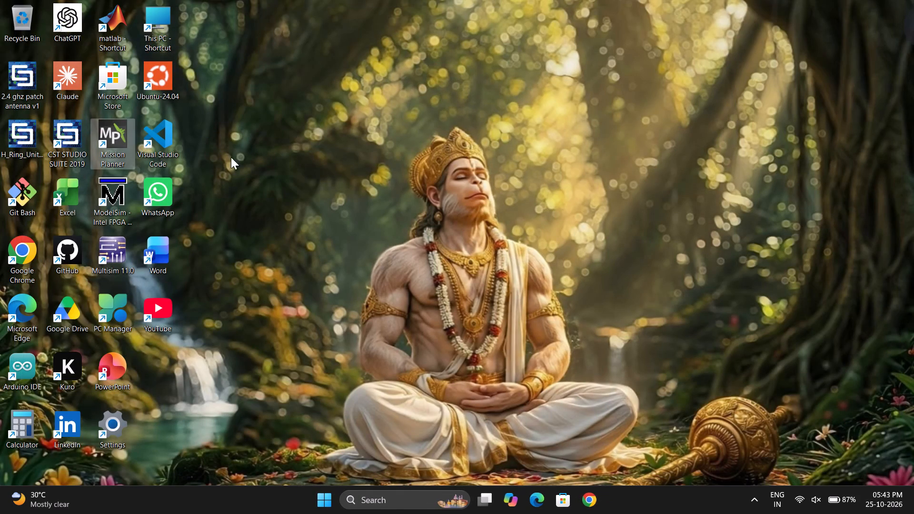
double_click(122, 140)
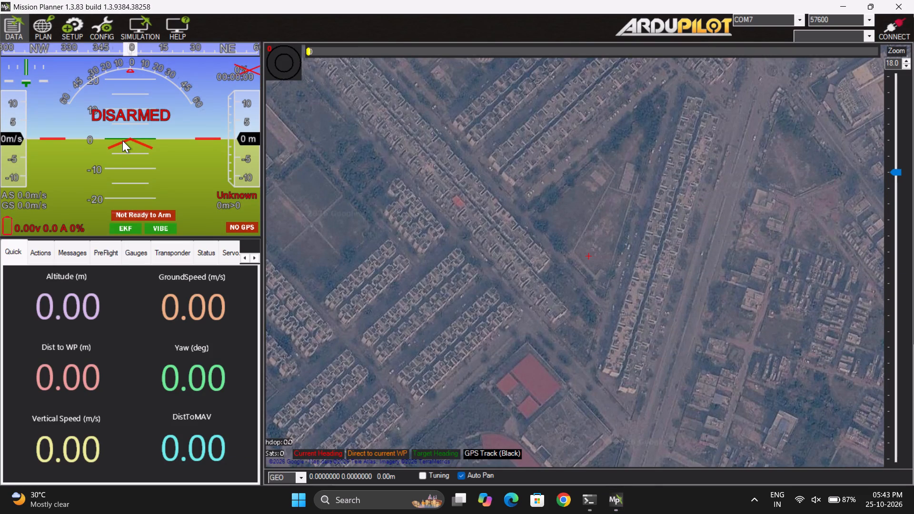
click(893, 20)
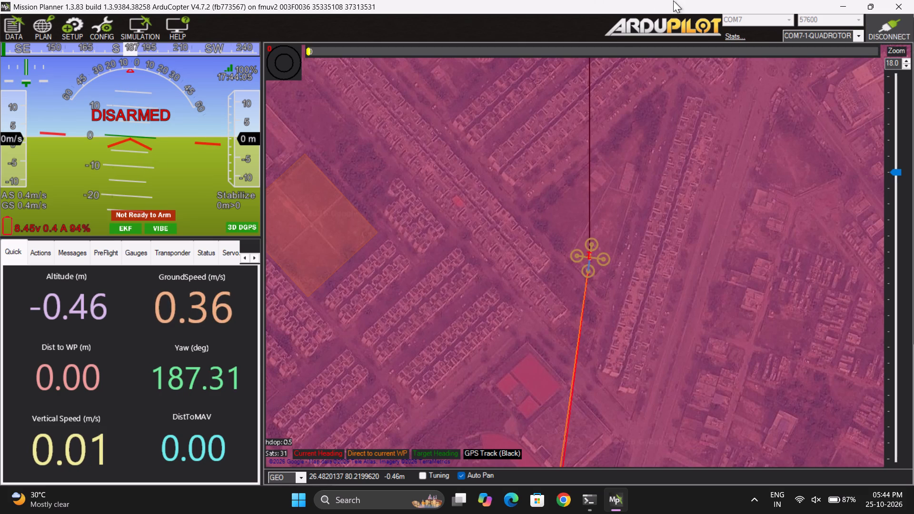
Open the Battery Monitor settings under the optional hardware setup and set the measured battery voltage to 11.9.
click(107, 33)
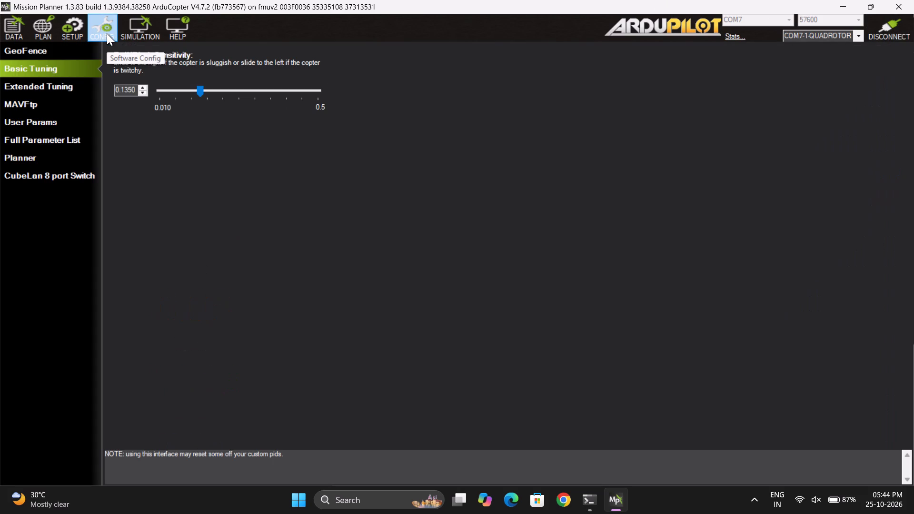
click(63, 33)
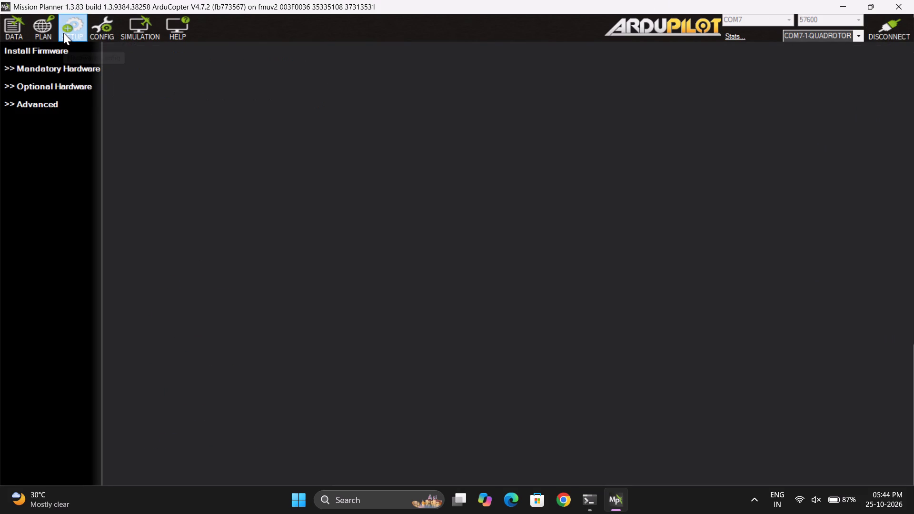
click(61, 64)
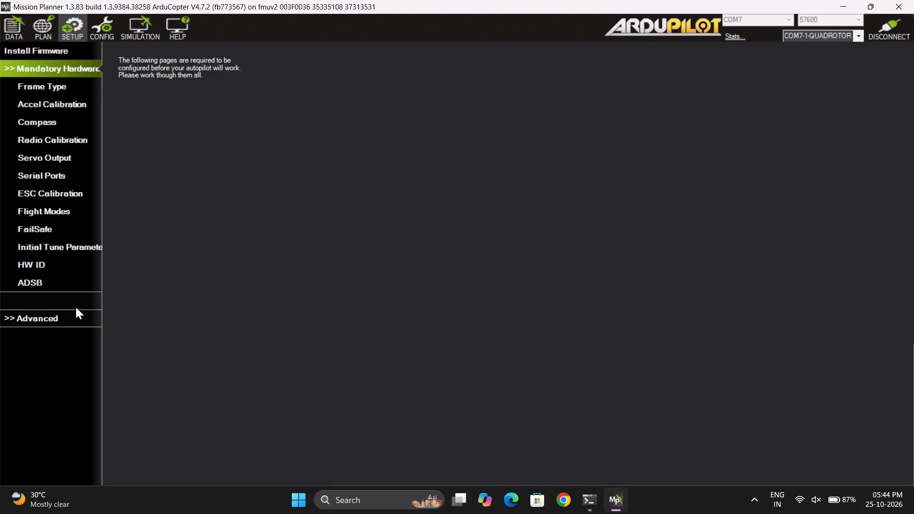
click(76, 306)
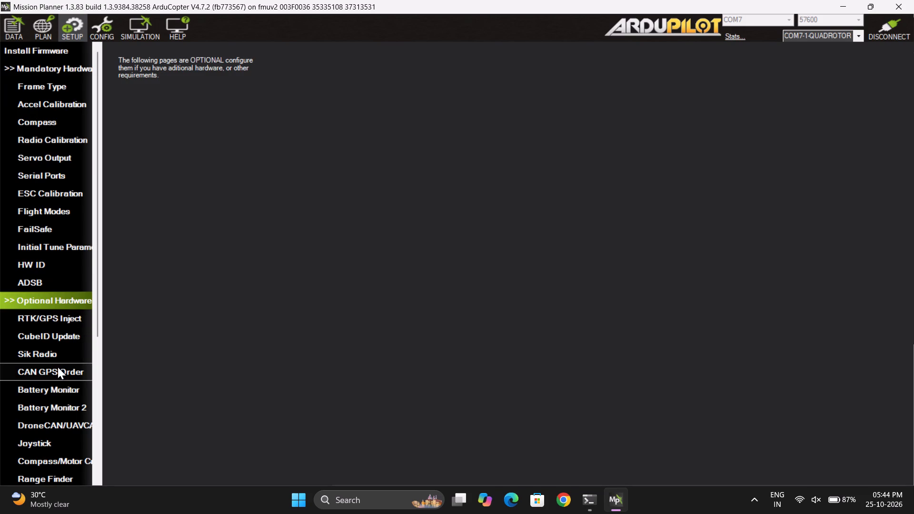
click(57, 393)
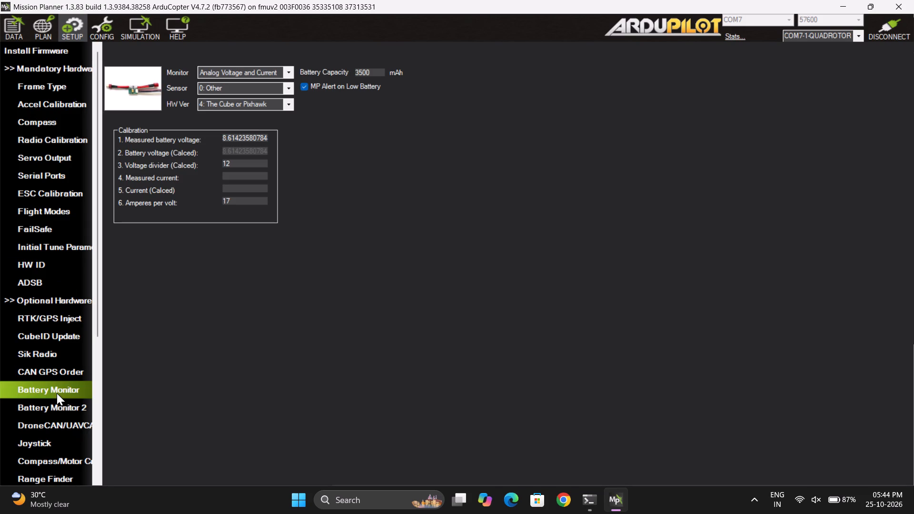
click(255, 134)
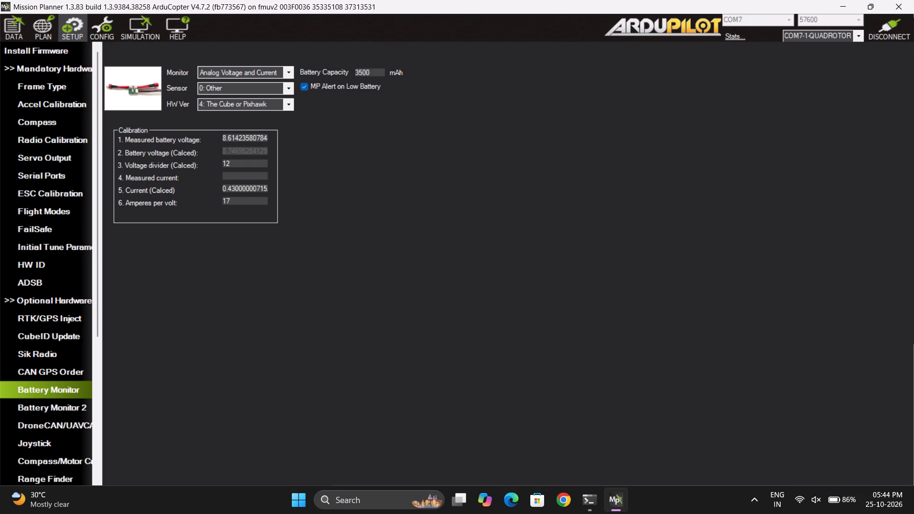
key(Right)
key(Right)
key(Right)
key(Right)
key(Right)
key(Right)
key(Right)
key(Right)
key(Right)
key(Right)
key(Right)
key(Right)
key(Right)
key(Right)
key(Right)
key(Right)
key(Right)
key(BackSpace)
key(BackSpace)
key(BackSpace)
key(BackSpace)
key(BackSpace)
key(BackSpace)
key(BackSpace)
key(BackSpace)
key(BackSpace)
key(BackSpace)
key(BackSpace)
key(BackSpace)
key(BackSpace)
key(BackSpace)
key(BackSpace)
key(BackSpace)
key(BackSpace)
key(BackSpace)
key(BackSpace)
key(BackSpace)
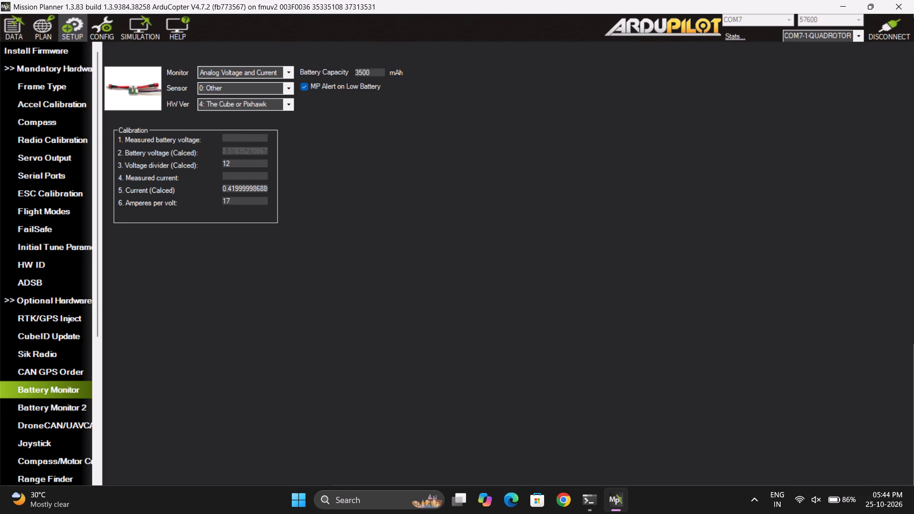
text(11.9)
click(462, 321)
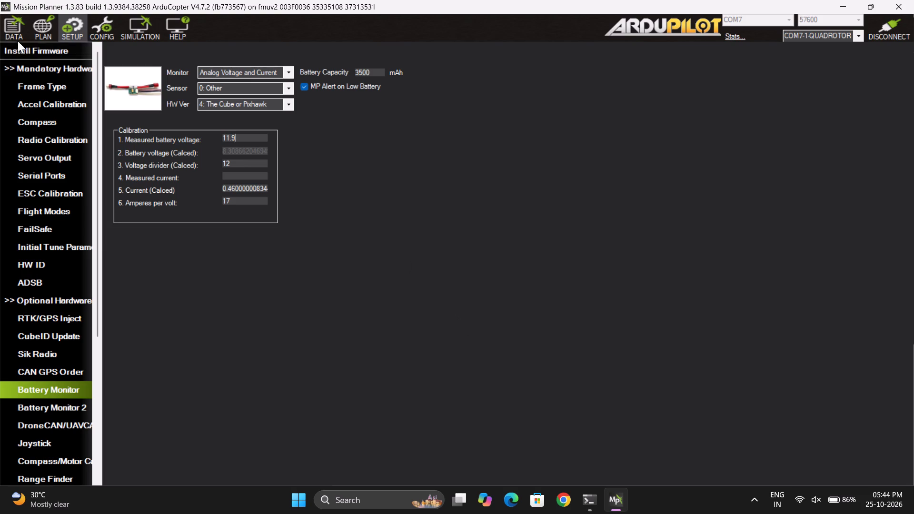
Return to the flight data view to check the battery voltage on the head-up display.
click(13, 34)
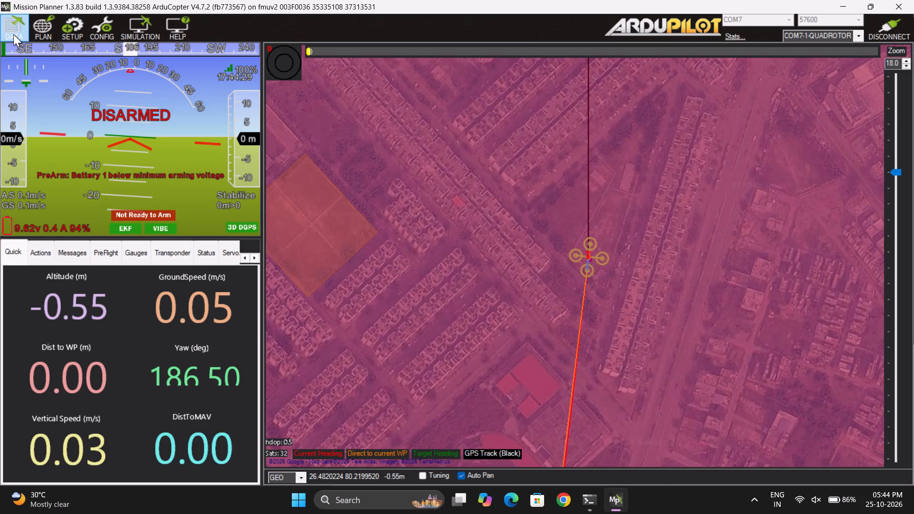